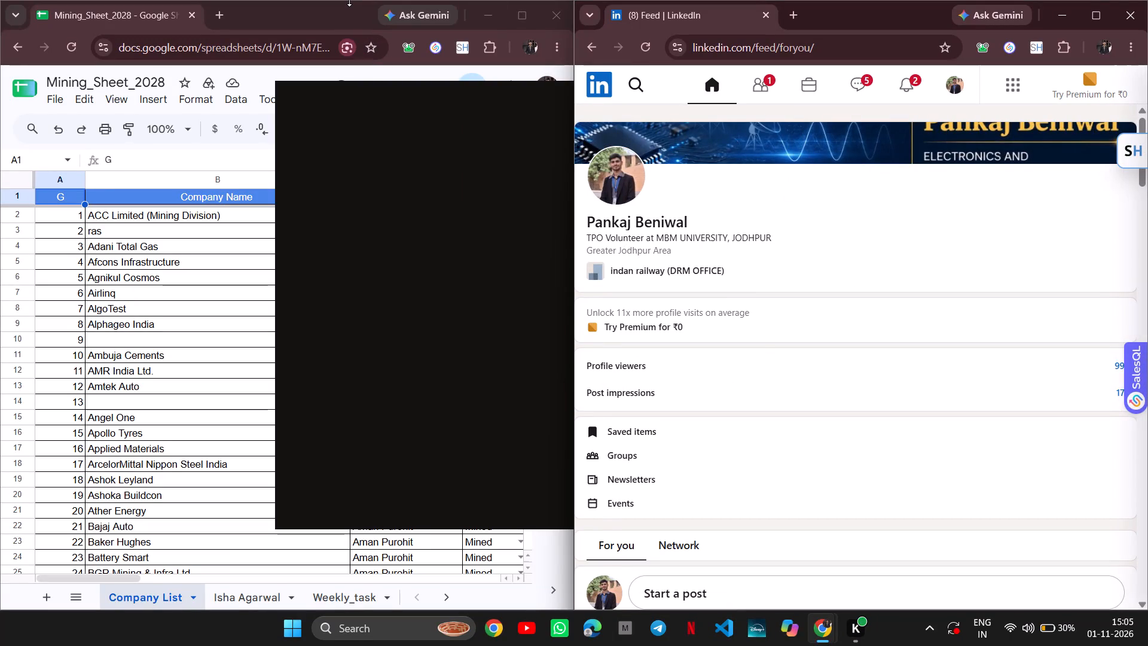
Look through the Company List sheet of Mining_Sheet_2028, examining the company names, assigned volunteers and mining statuses.
left_click(349, 0)
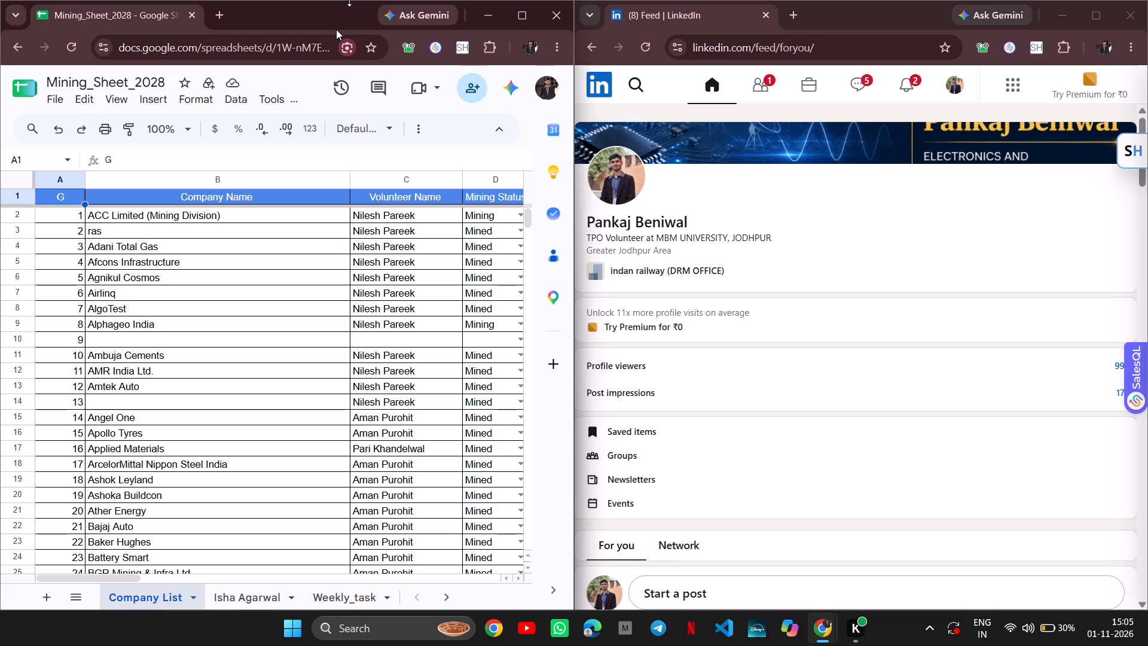
scroll(335, 365, "down", 10)
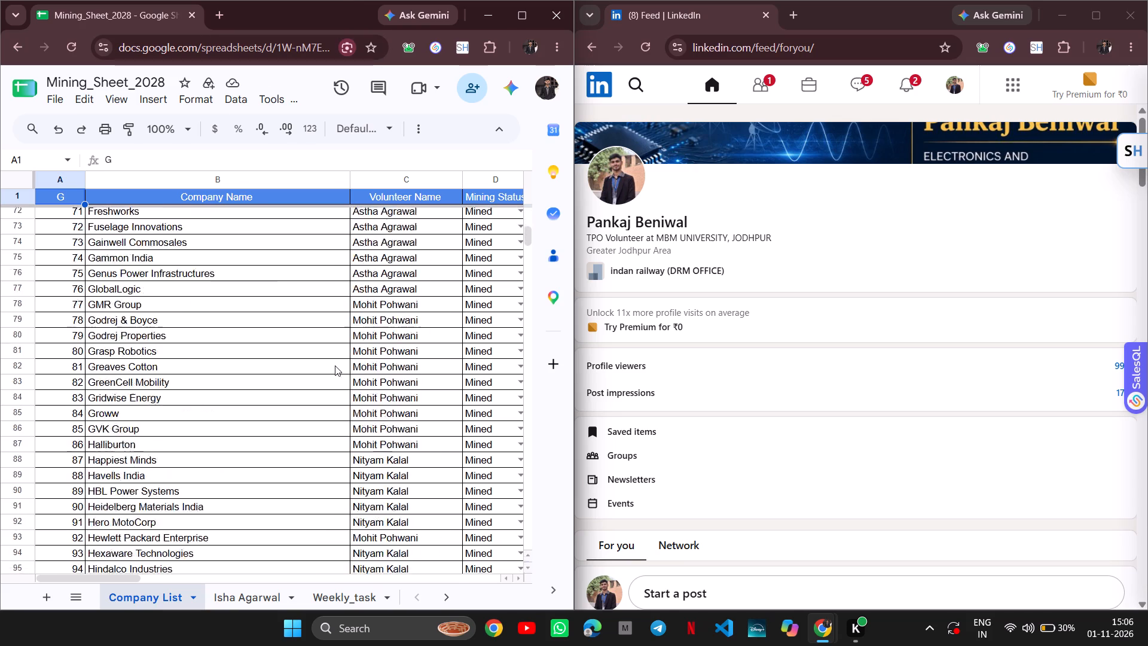
scroll(335, 365, "down", 6)
scroll(335, 365, "down", 20)
scroll(335, 365, "down", 20)
scroll(335, 365, "down", 10)
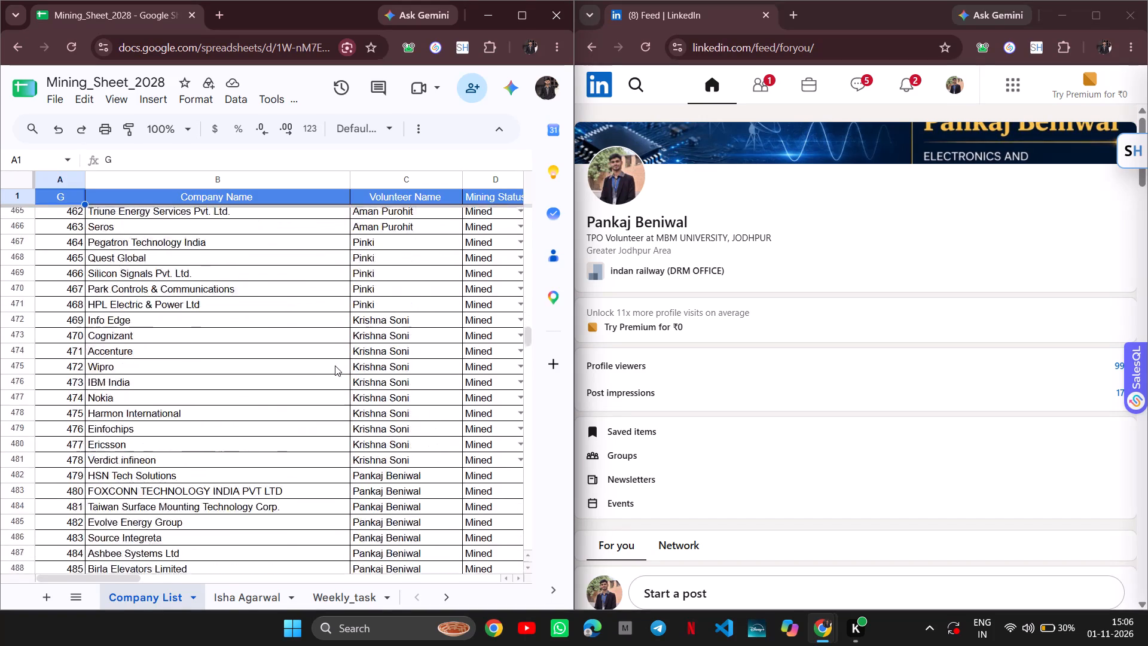
scroll(335, 365, "down", 19)
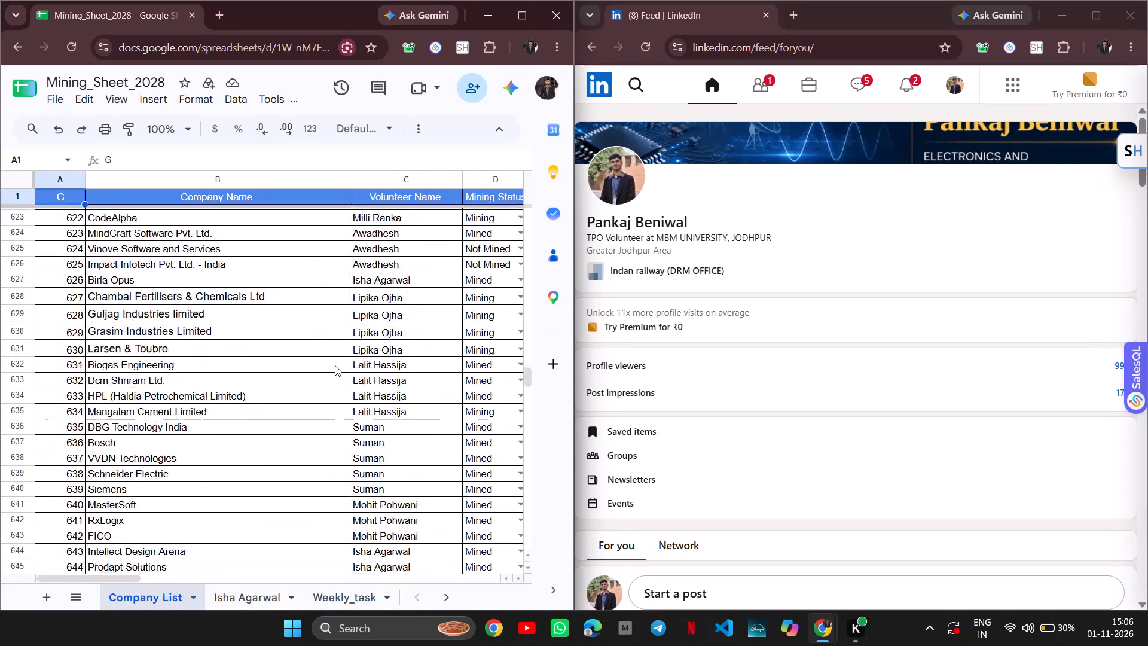
scroll(335, 365, "down", 8)
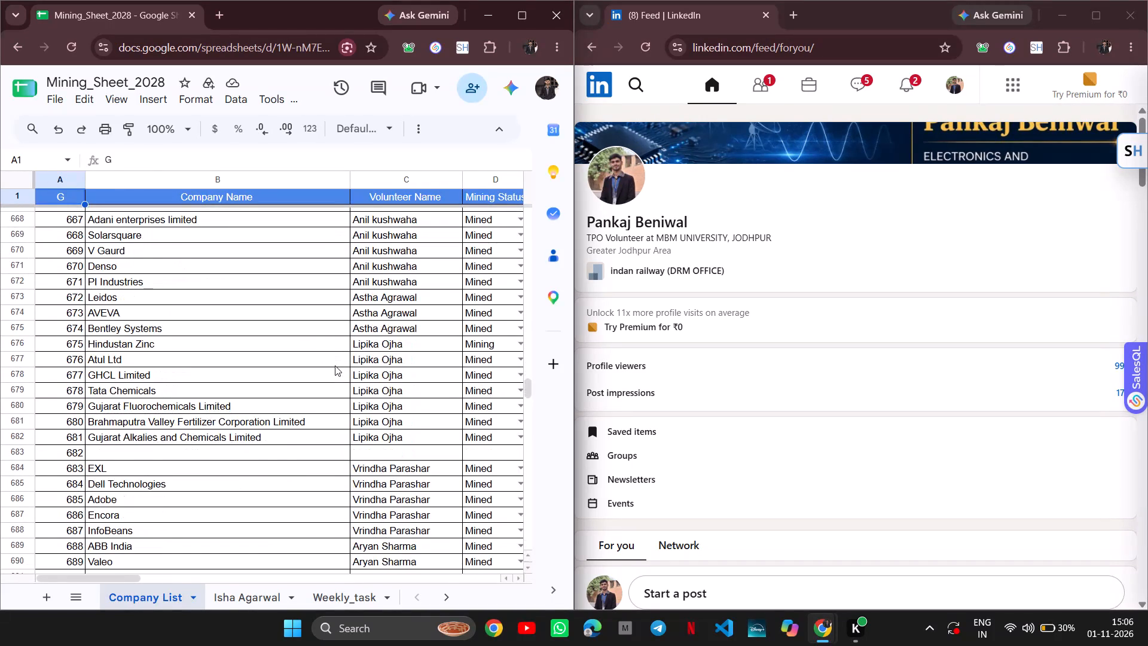
scroll(284, 497, "down", 5)
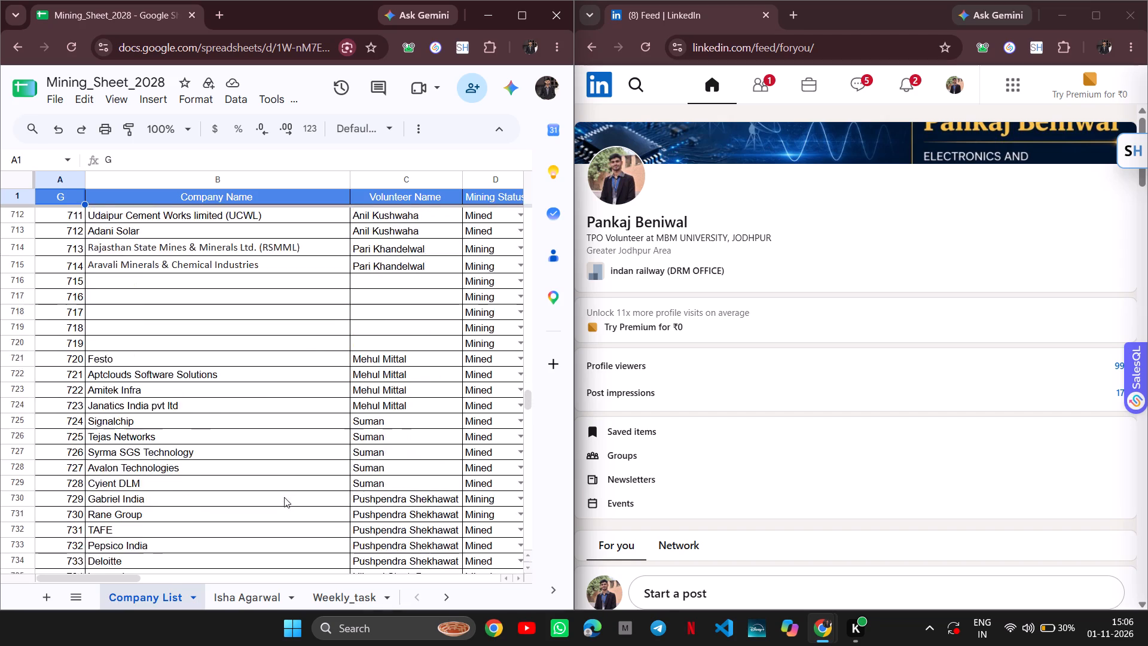
scroll(284, 497, "down", 13)
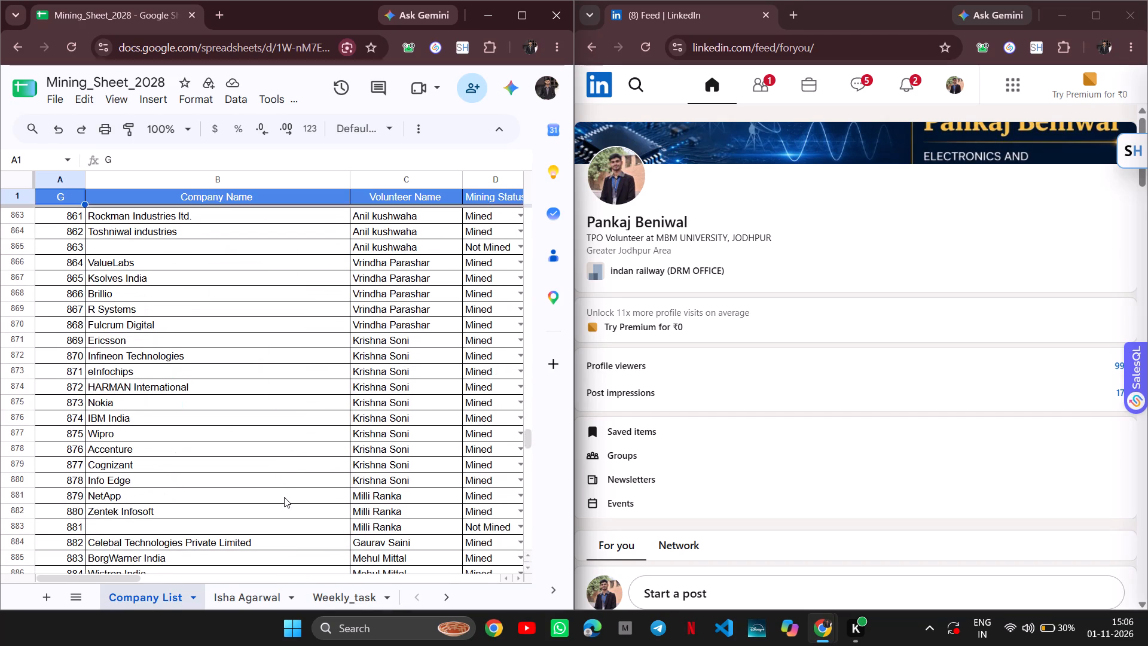
scroll(284, 497, "down", 3)
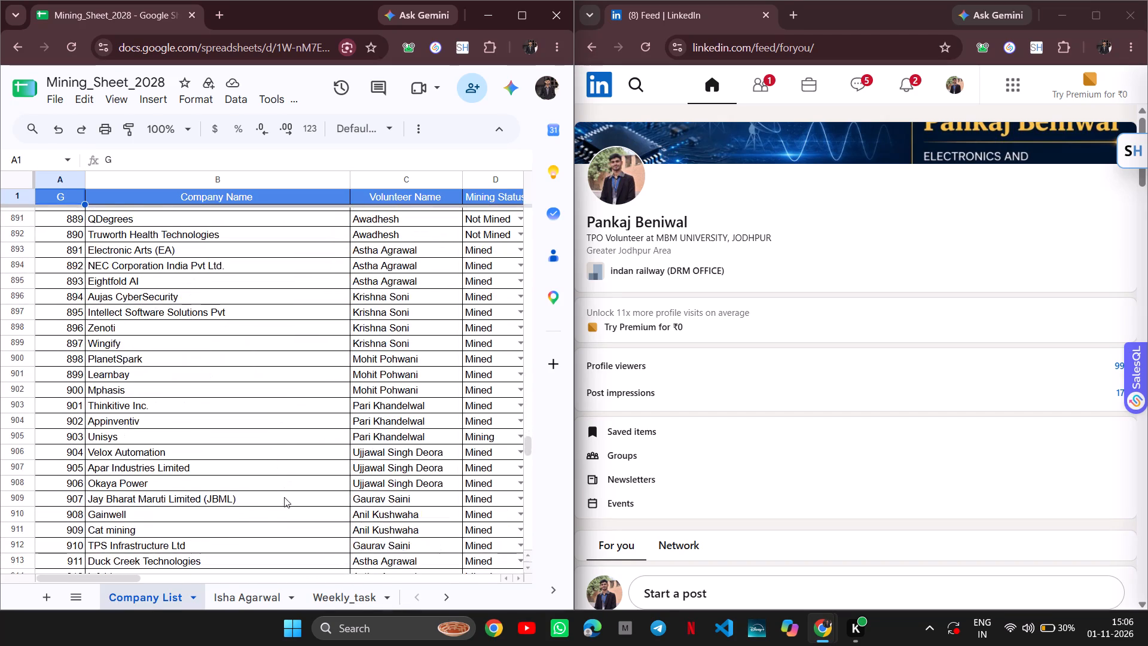
scroll(277, 520, "up", 6)
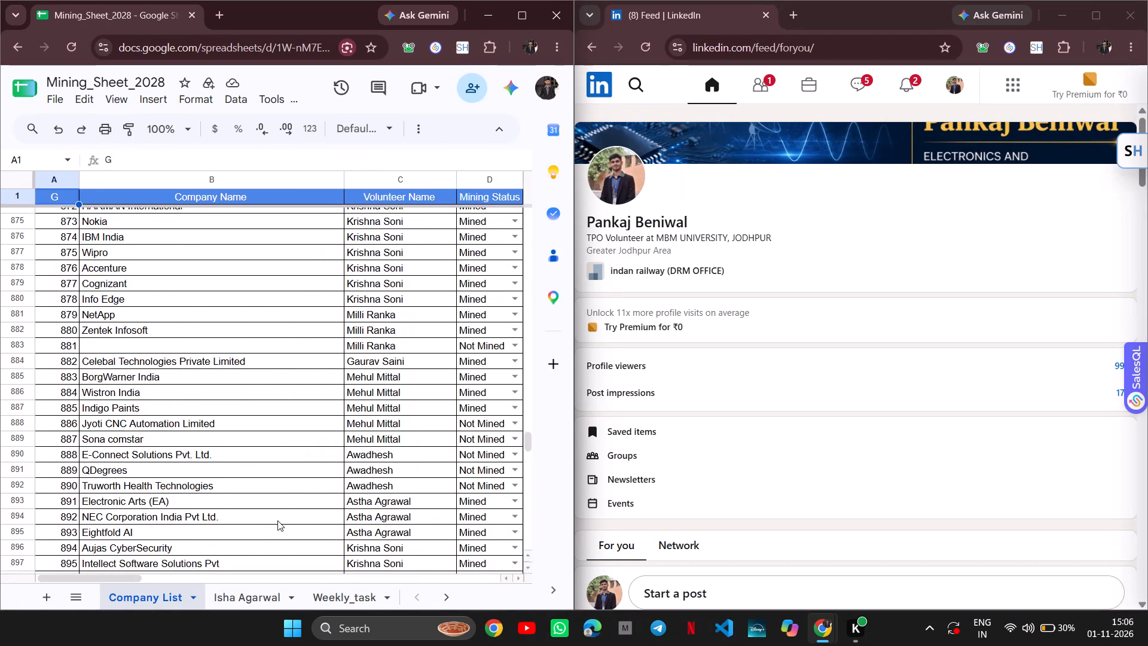
scroll(277, 520, "up", 6)
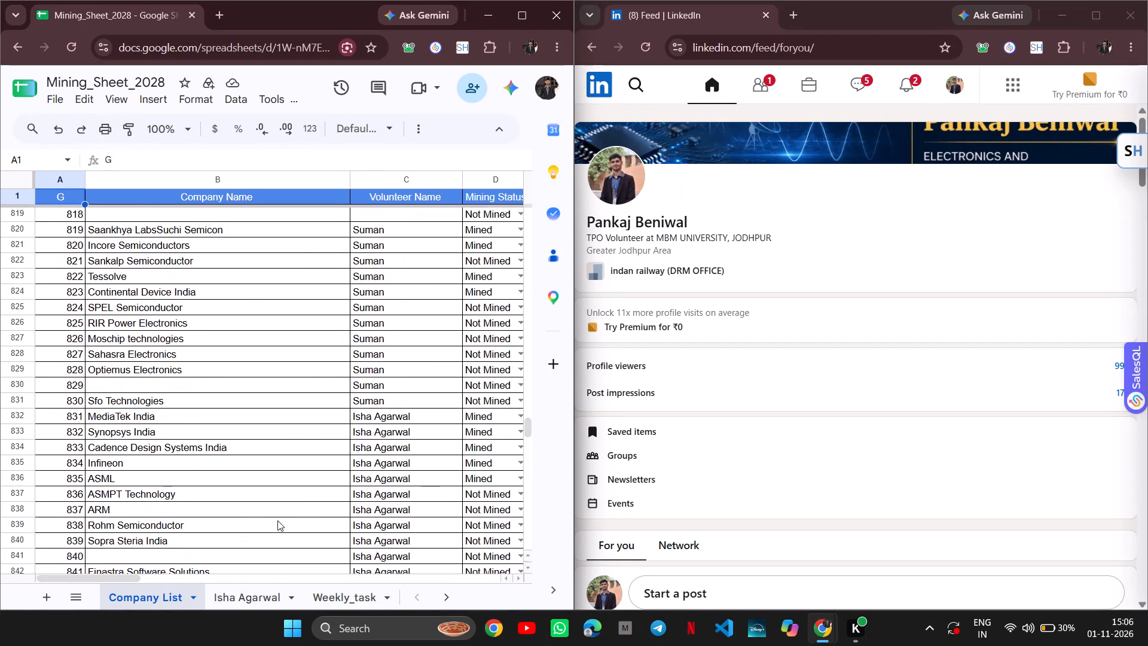
scroll(277, 520, "up", 5)
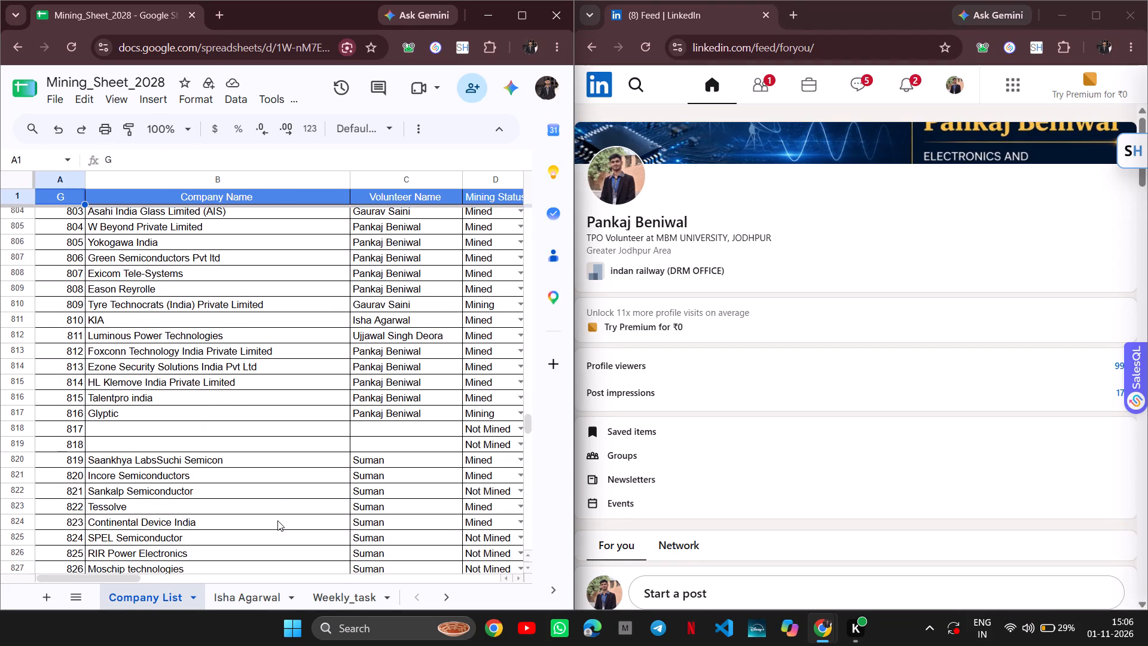
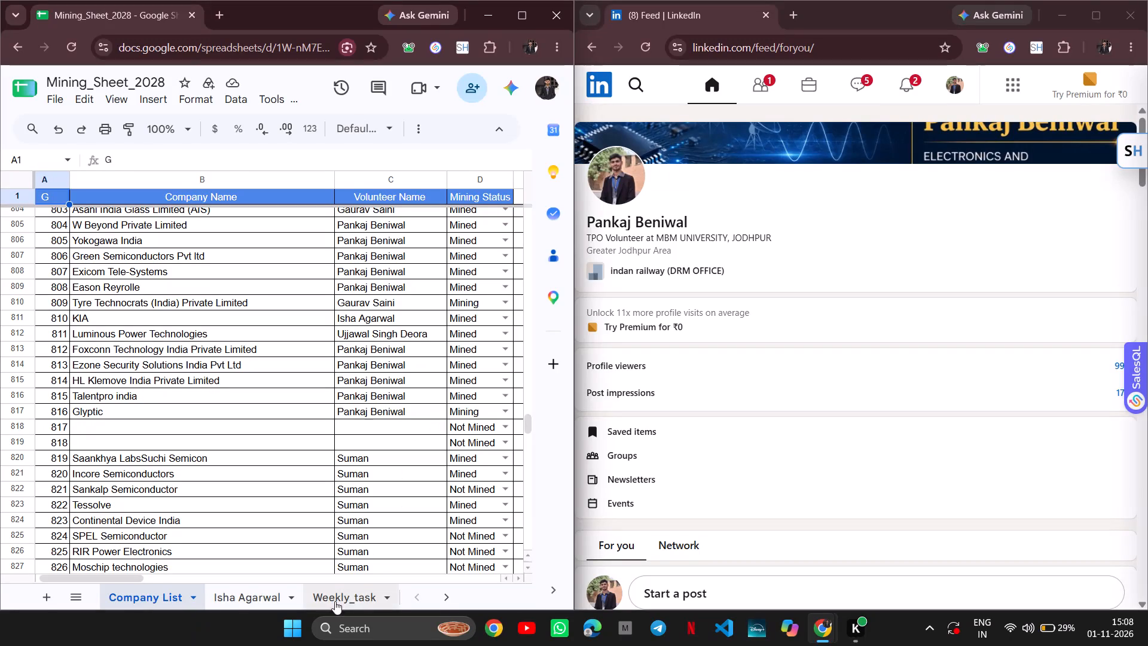
Open the signed-in volunteer's own sheet in Mining_Sheet_2028.
scroll(335, 599, "left", 9)
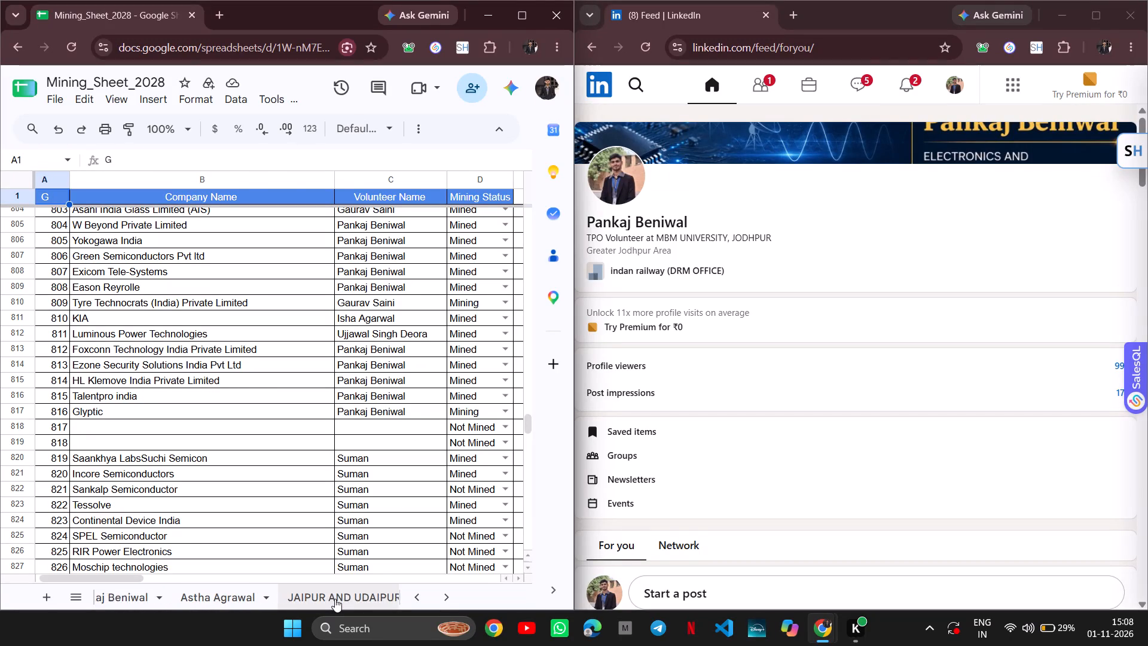
scroll(335, 599, "left", 1)
scroll(335, 599, "right", 3)
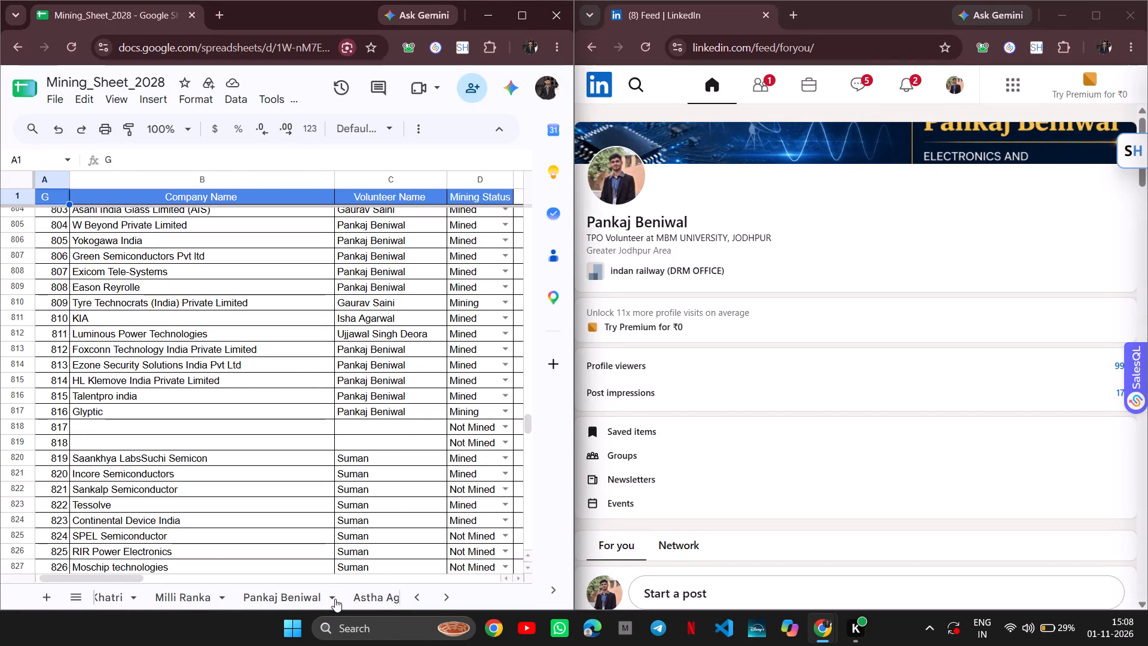
scroll(335, 599, "right", 2)
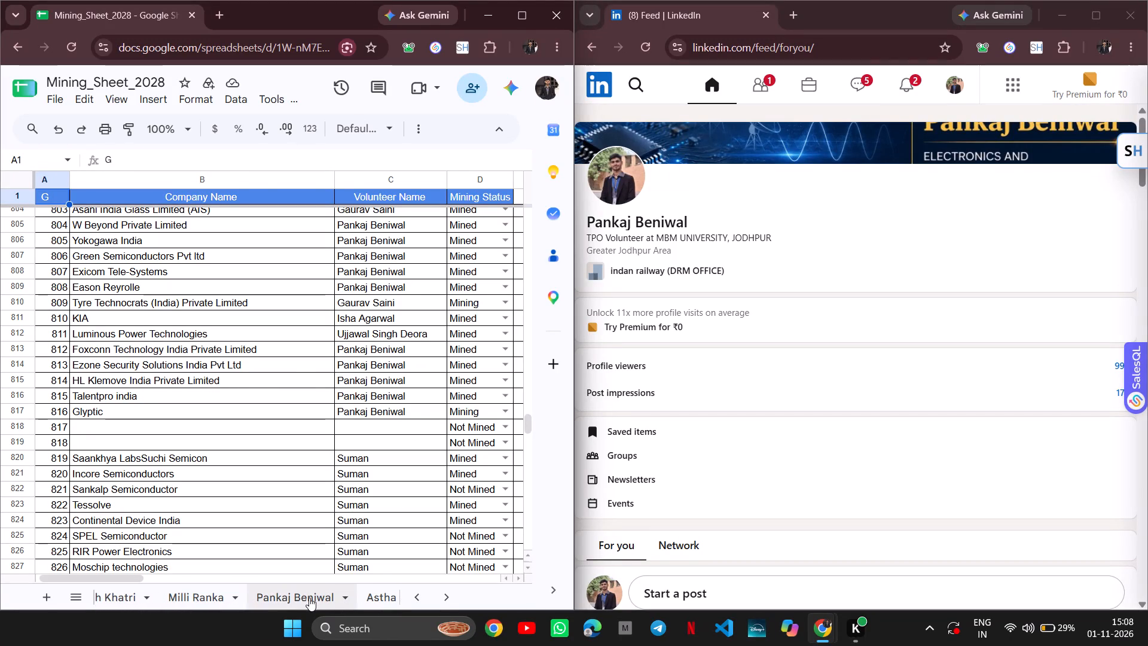
left_click(309, 598)
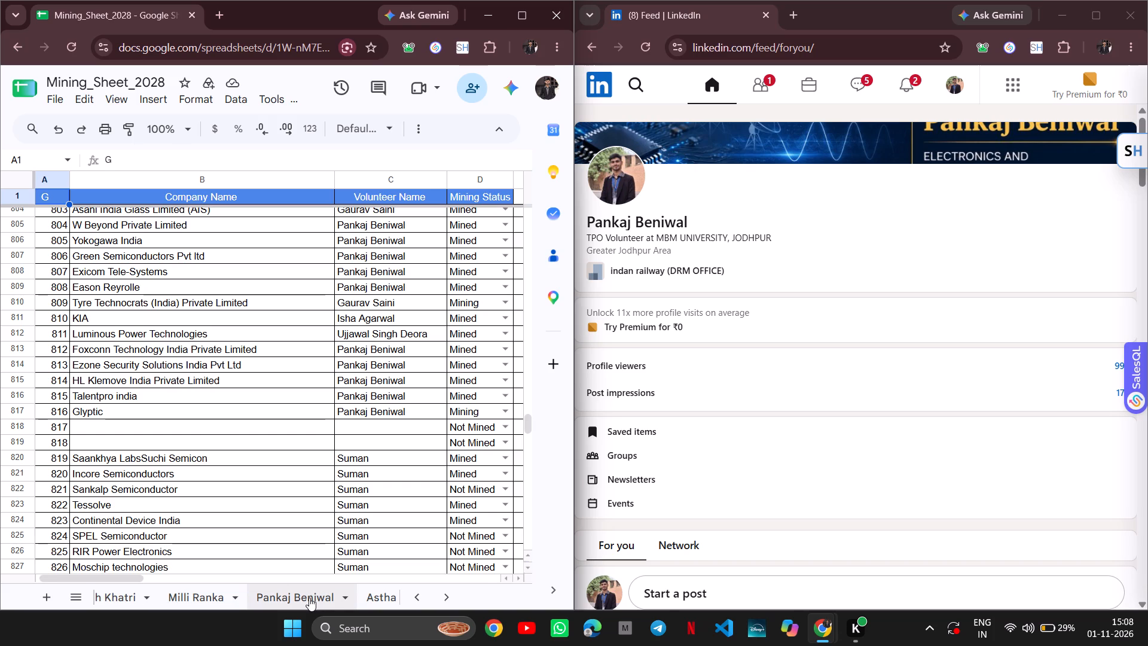
Examine the volunteer's sheet down to the Glyptic rows, checking contact names, LinkedIn links, phone numbers and statuses for missing entries.
scroll(359, 499, "down", 8)
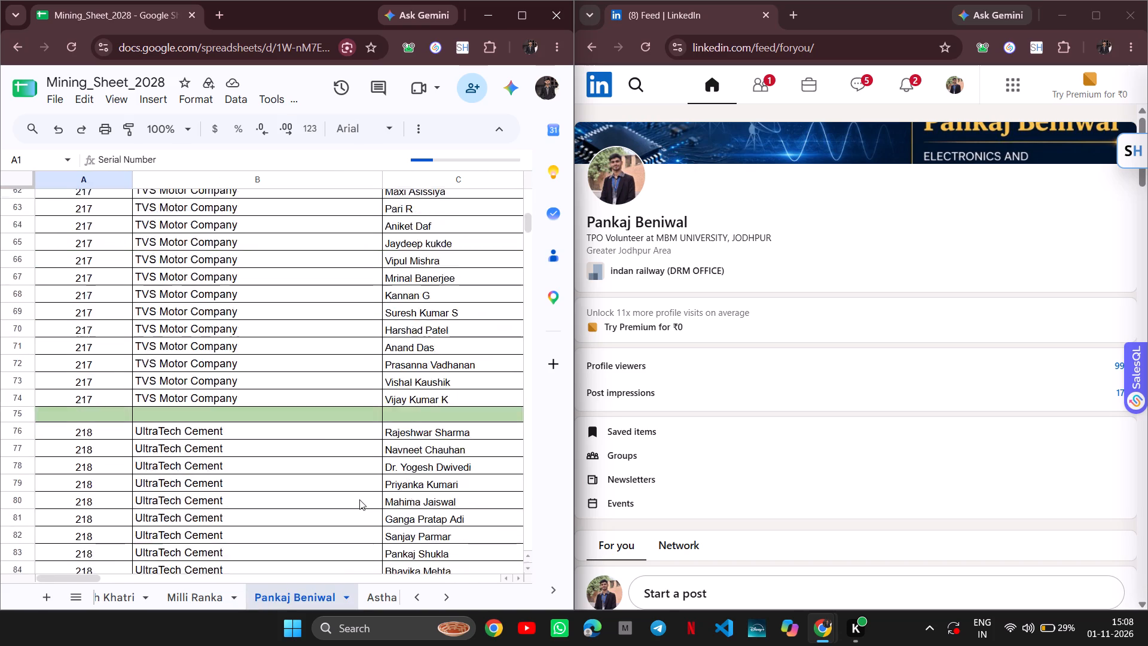
scroll(359, 499, "down", 20)
scroll(359, 499, "up", 5)
scroll(359, 499, "down", 1)
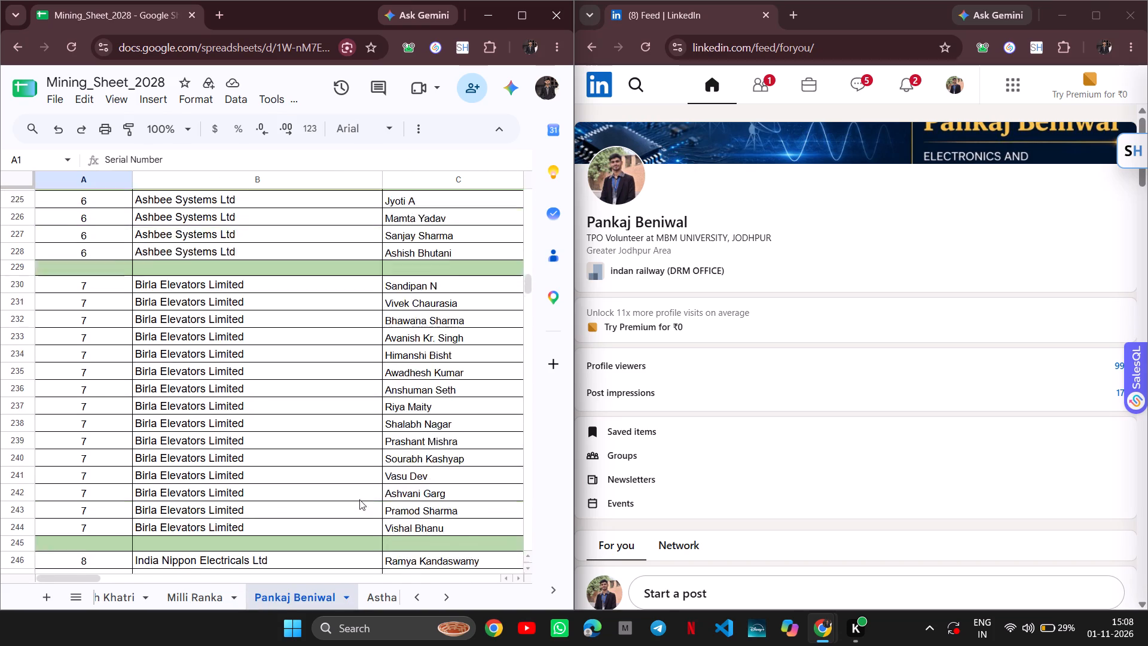
scroll(359, 499, "down", 14)
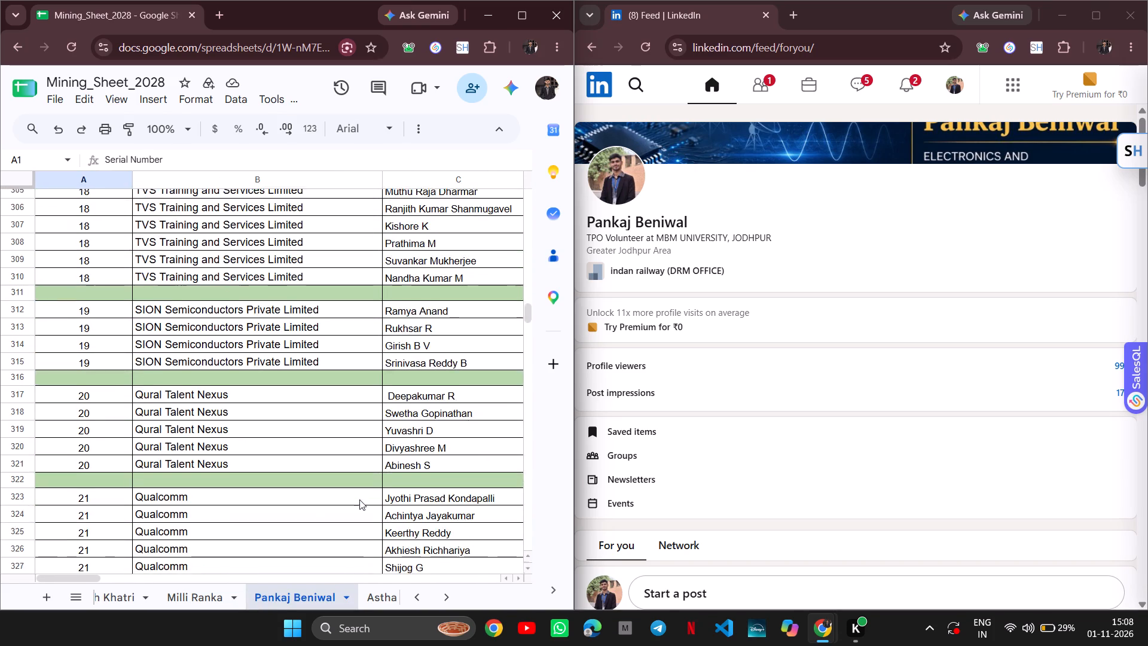
scroll(359, 499, "down", 19)
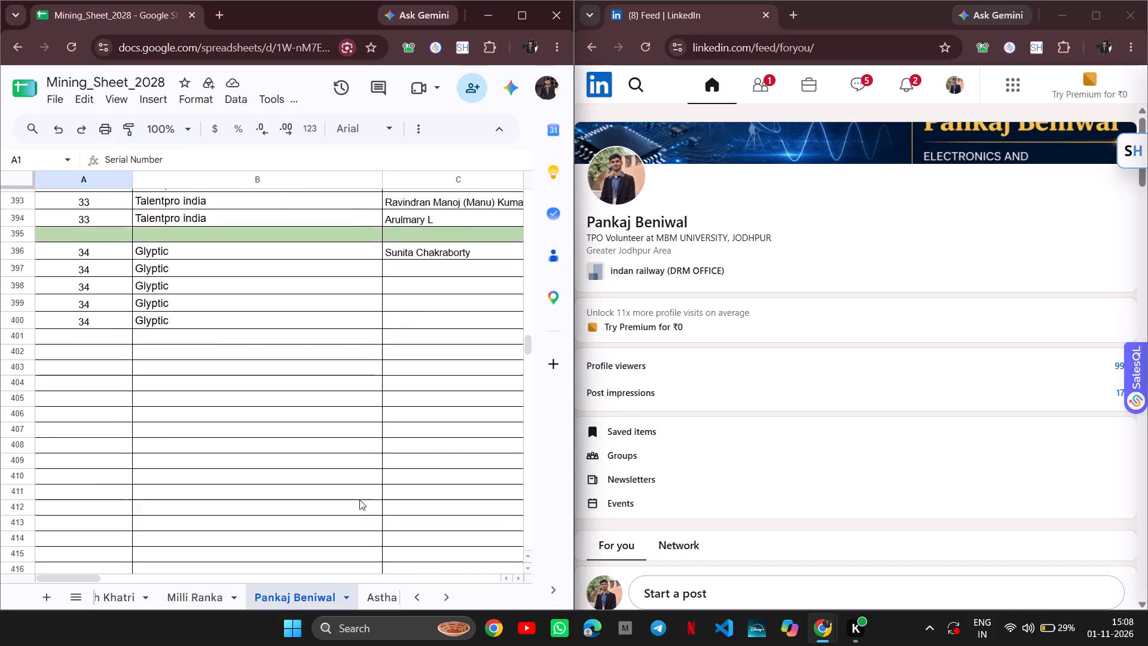
scroll(359, 499, "down", 2)
scroll(359, 499, "up", 5)
scroll(359, 499, "left", 1)
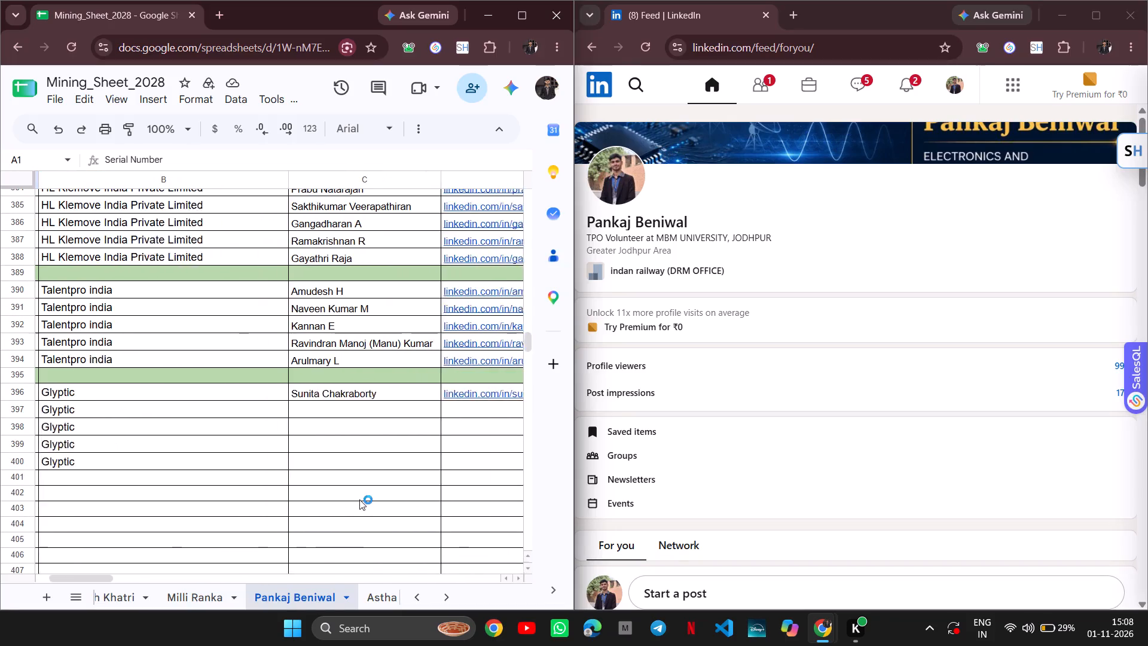
scroll(359, 499, "left", 12)
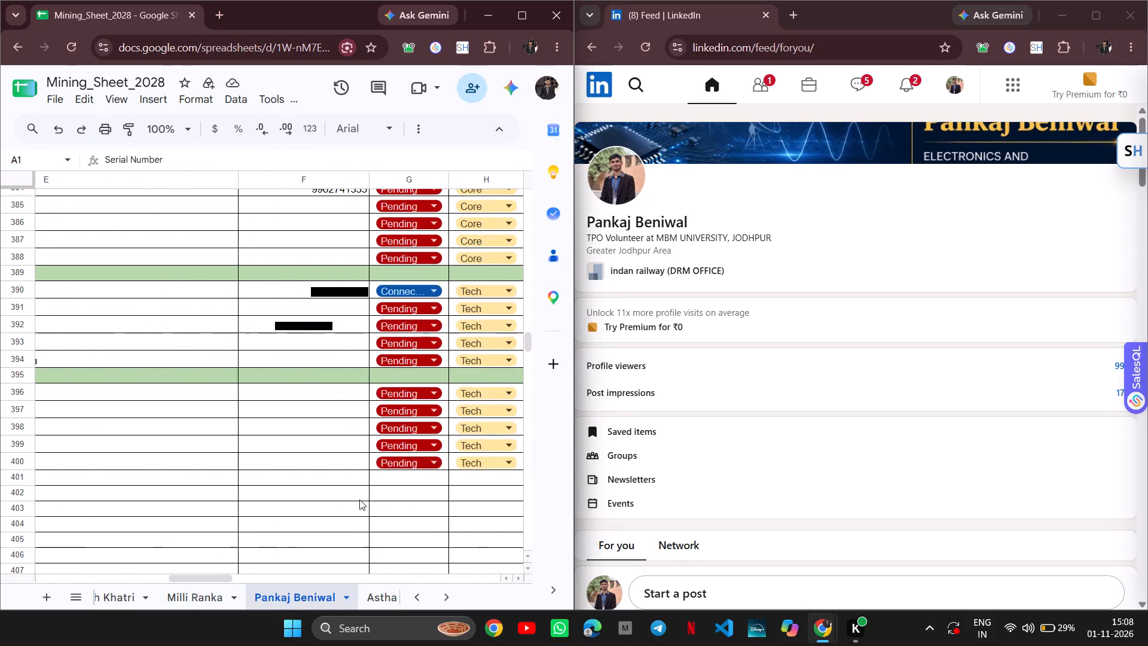
scroll(359, 499, "right", 4)
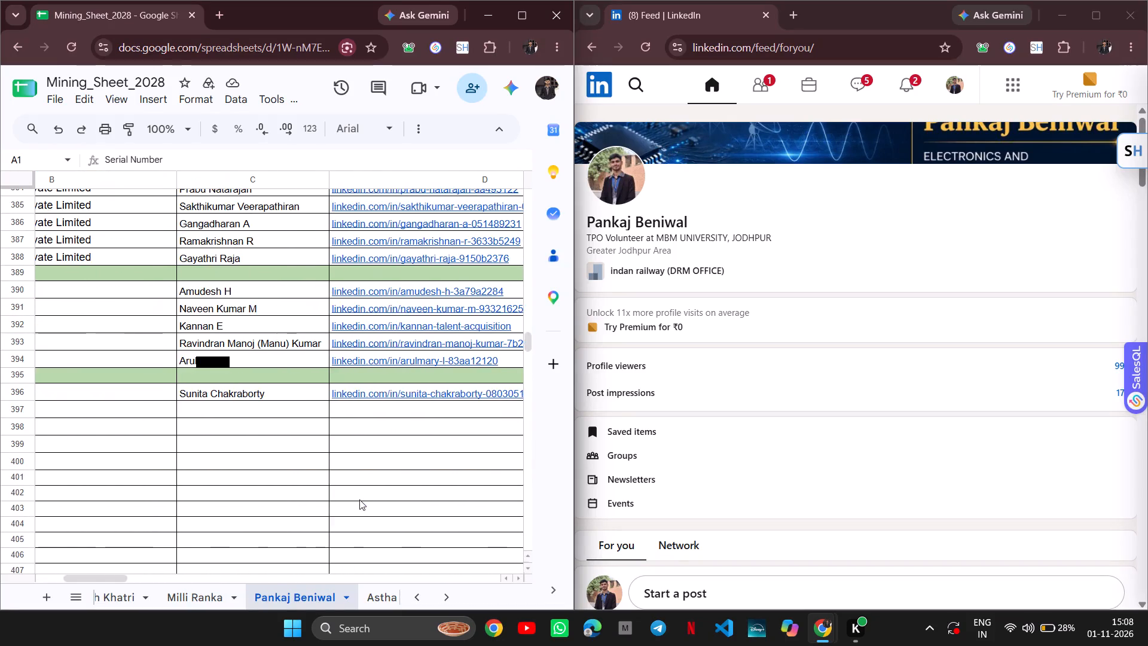
scroll(359, 499, "right", 3)
scroll(359, 499, "down", 1)
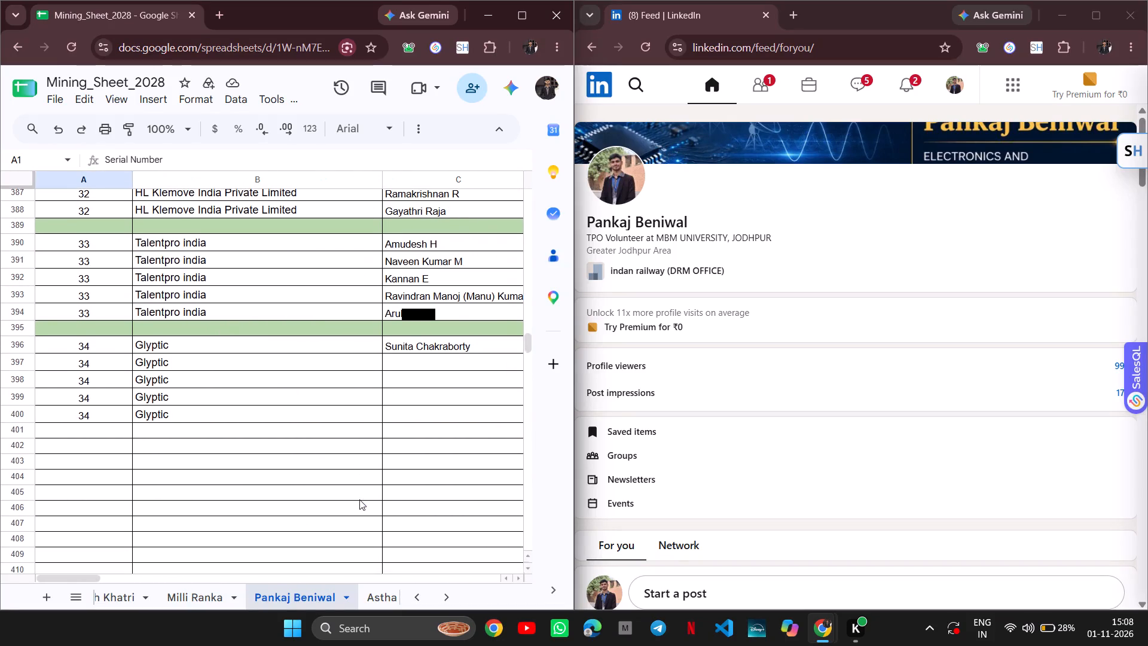
scroll(365, 385, "left", 1)
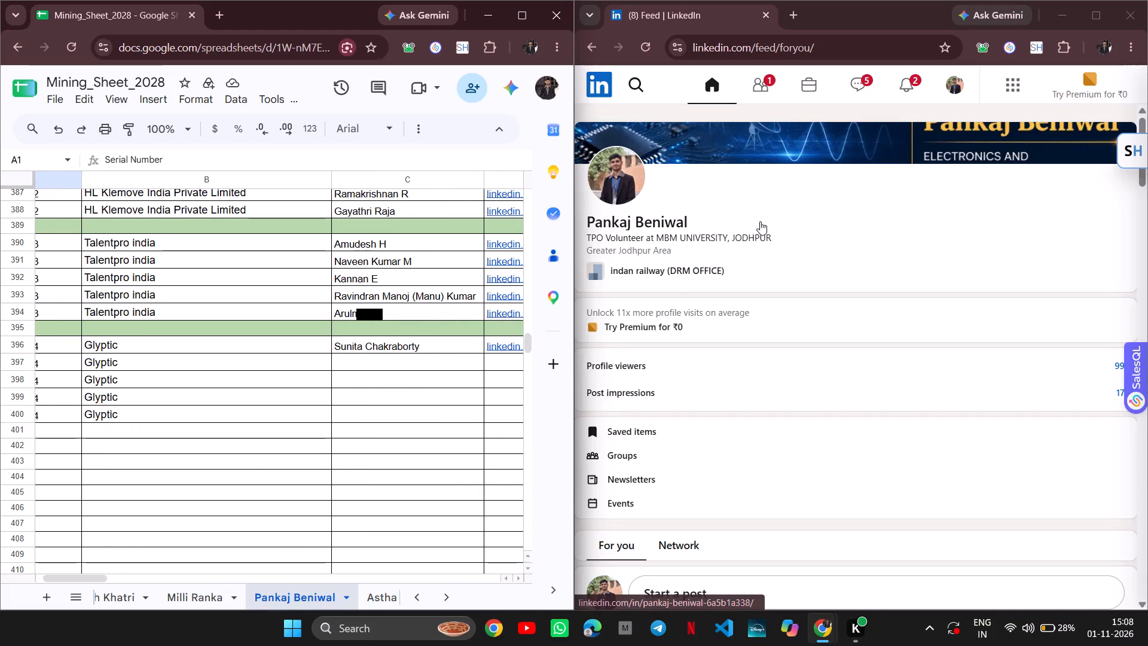
Search LinkedIn for Glyptic and open the People section of its company page.
left_click(637, 91)
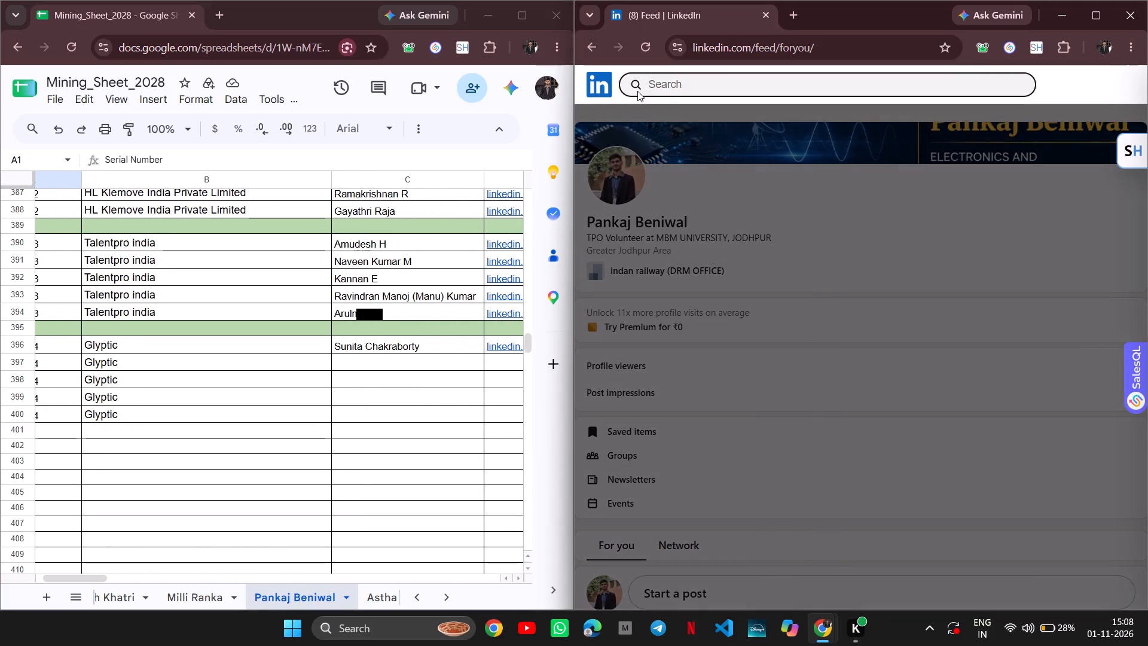
key("g")
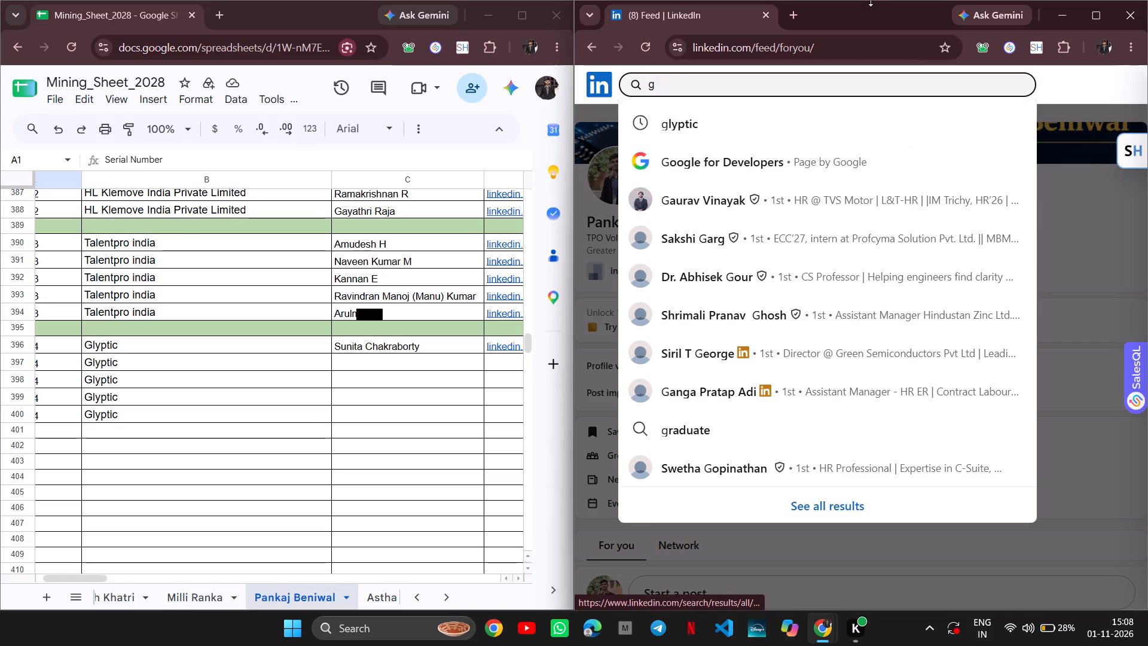
key("BackSpace")
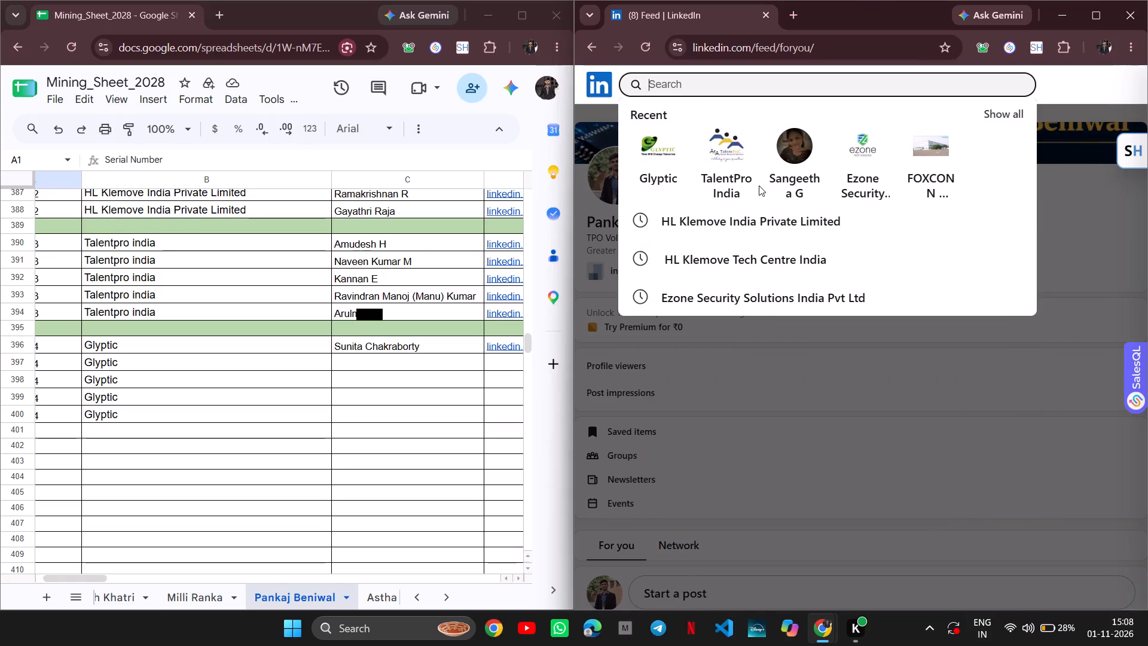
left_click(676, 194)
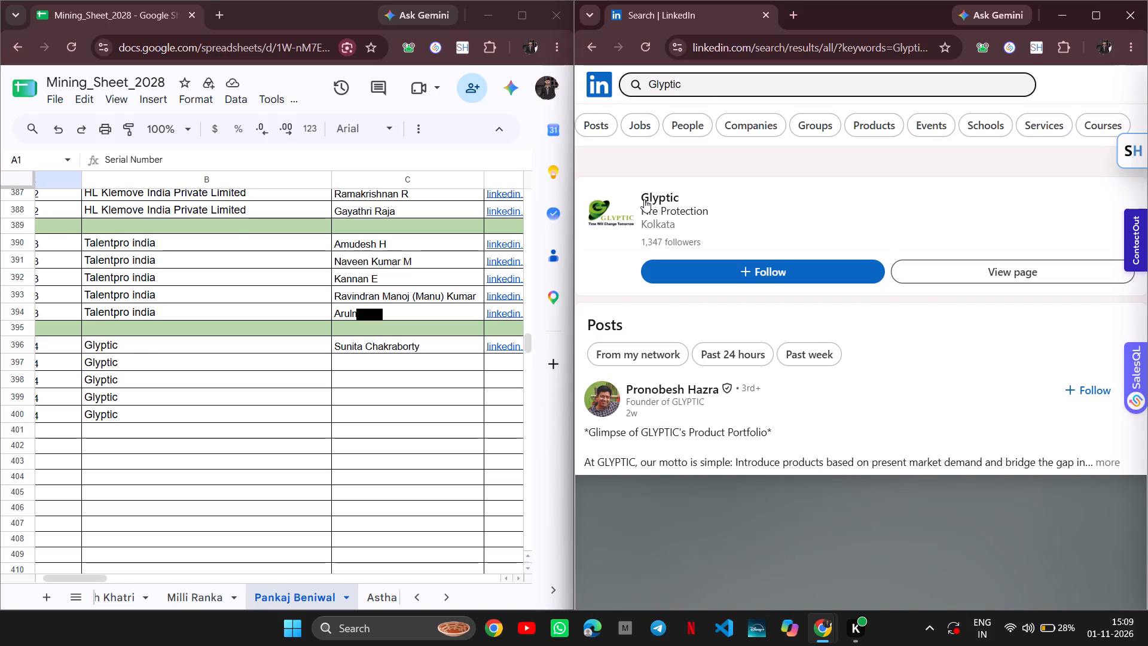
left_click(651, 197)
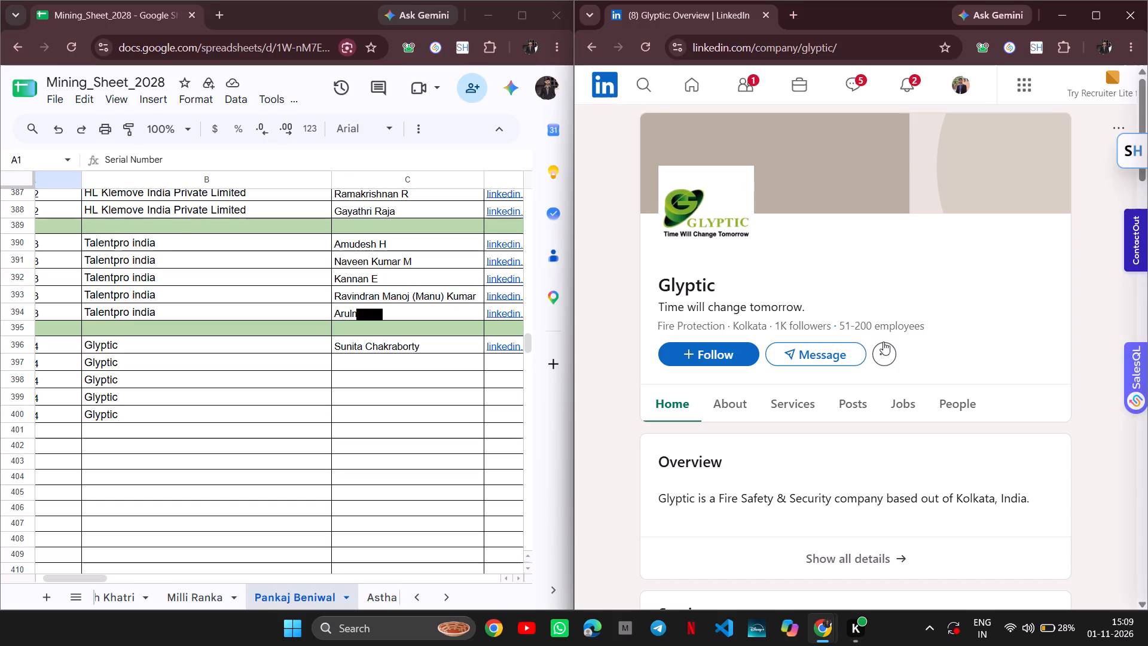
left_click(936, 407)
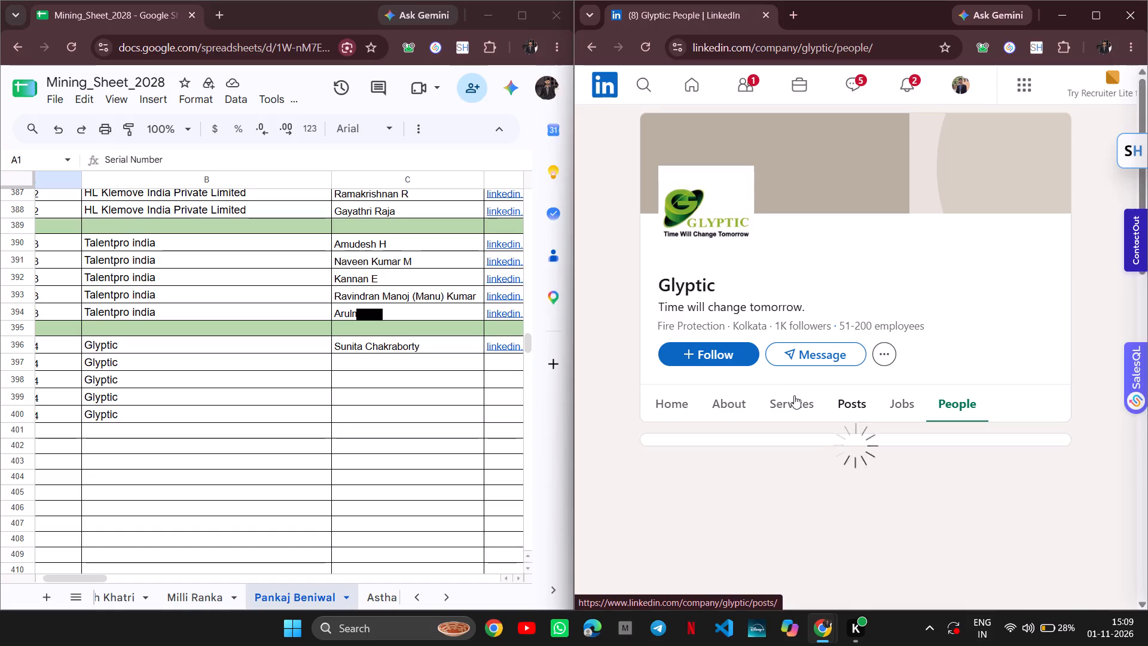
Filter Glyptic's associated members by the keyword "manager".
scroll(794, 395, "down", 1)
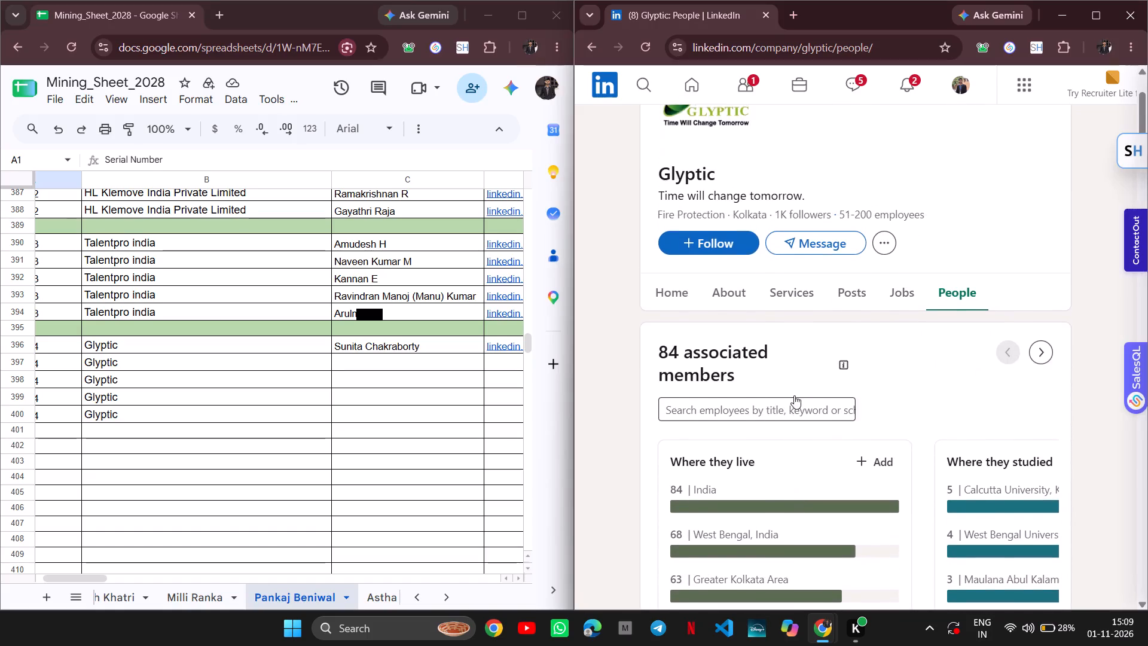
scroll(794, 395, "down", 1)
left_click(794, 395)
type("mana")
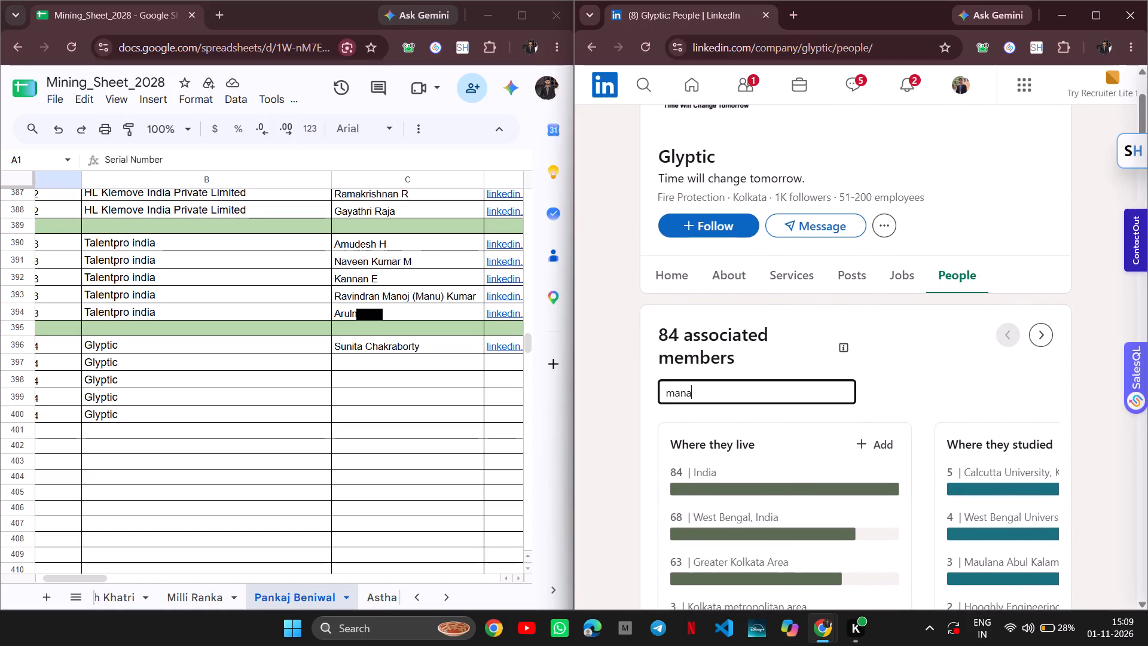
type("ger")
key("Return")
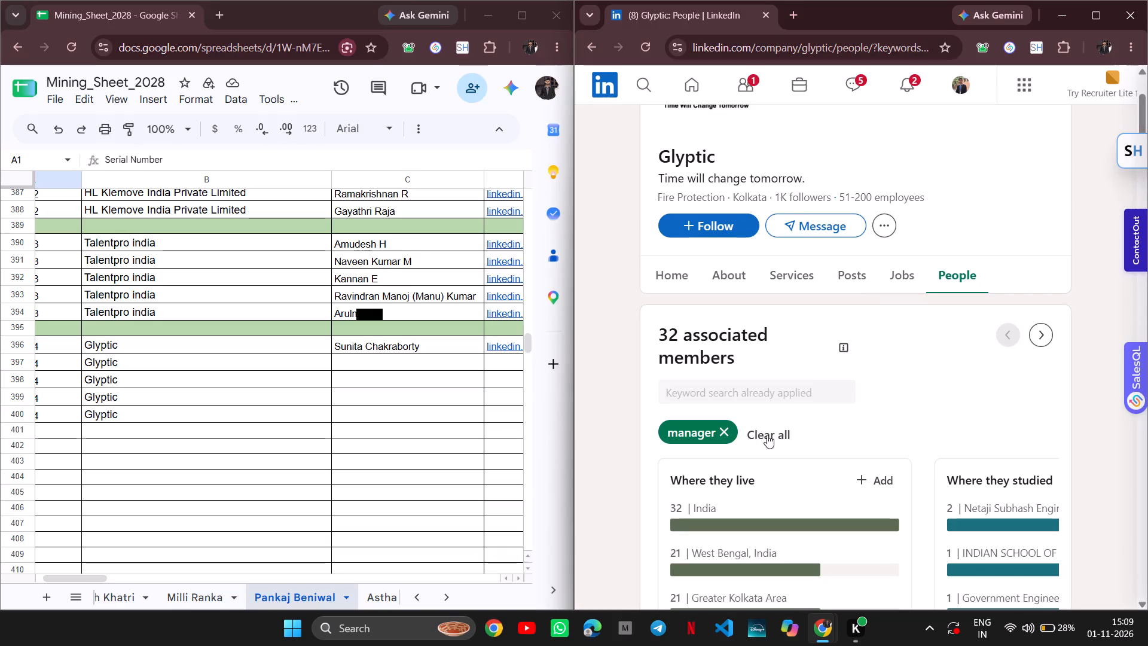
Open the profile of the Regional Sales Manager listed among the filtered Glyptic members.
scroll(710, 477, "left", 3)
scroll(710, 477, "down", 7)
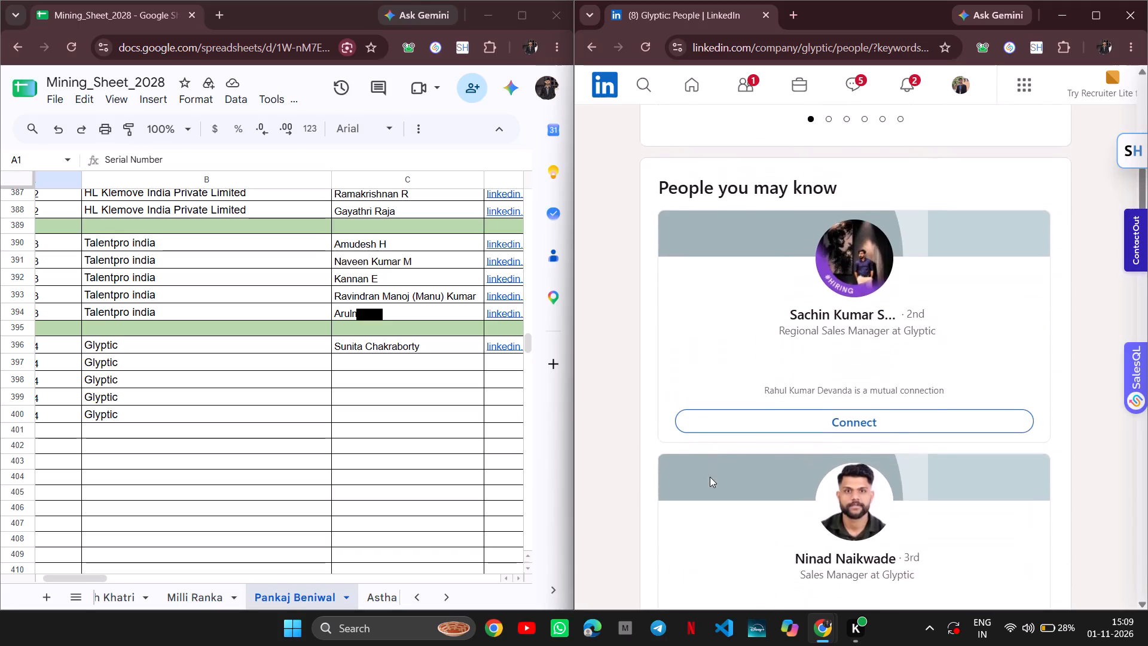
scroll(710, 477, "down", 3)
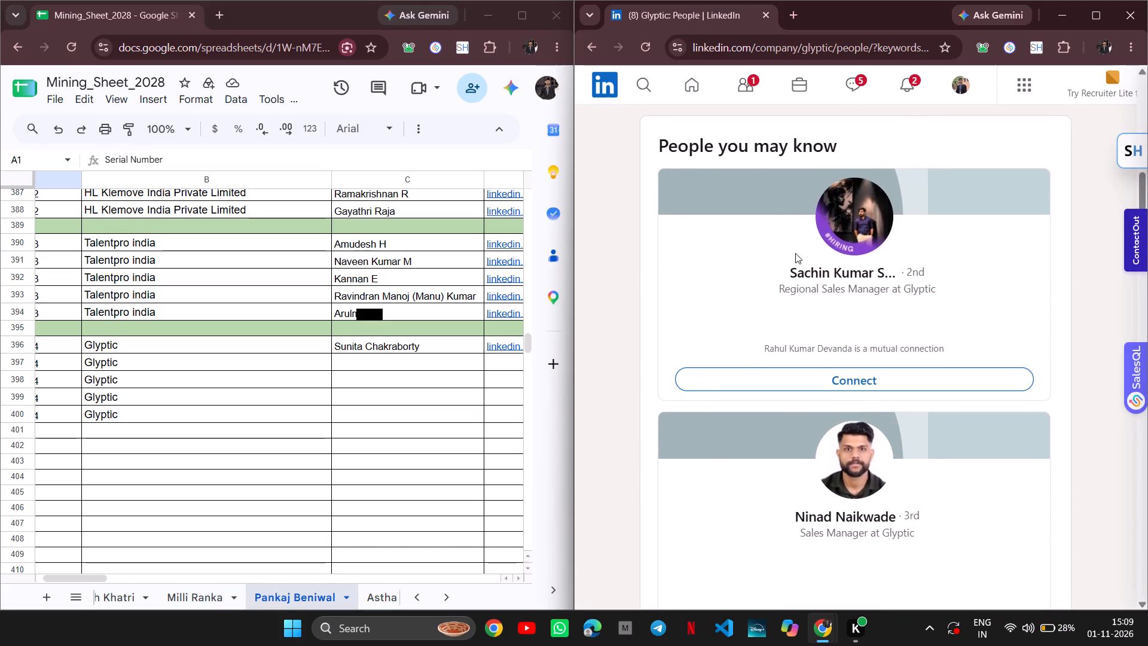
left_click(811, 271)
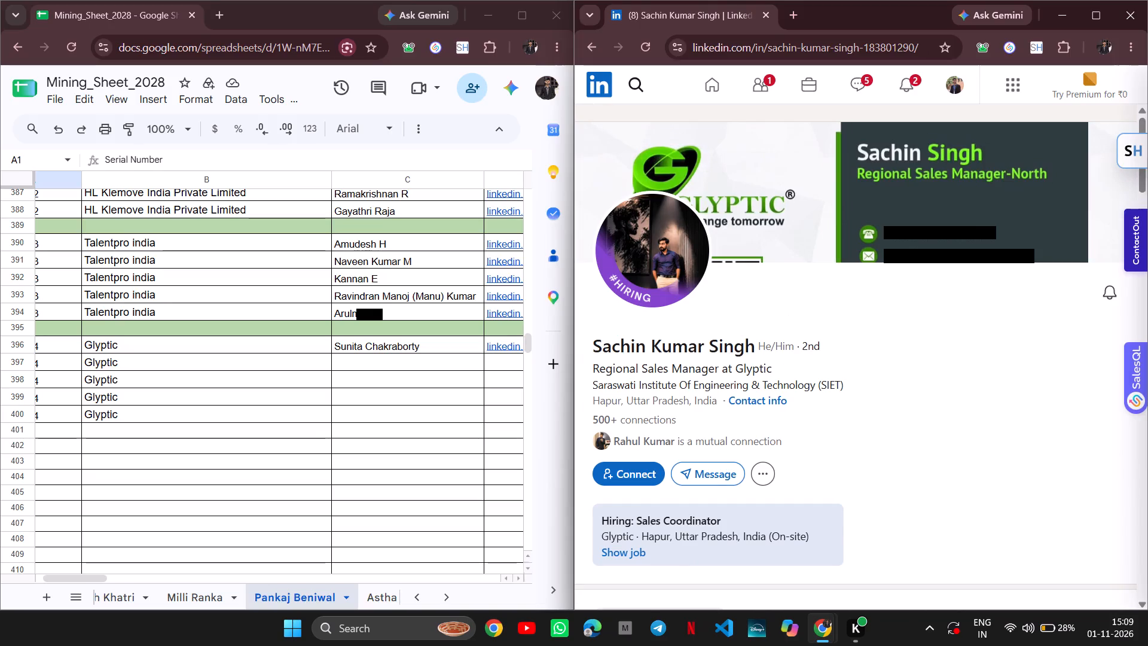
Copy the Regional Sales Manager's full name from the profile into cell C397, the first Glyptic row without a contact.
left_click_drag(751, 344, 642, 358)
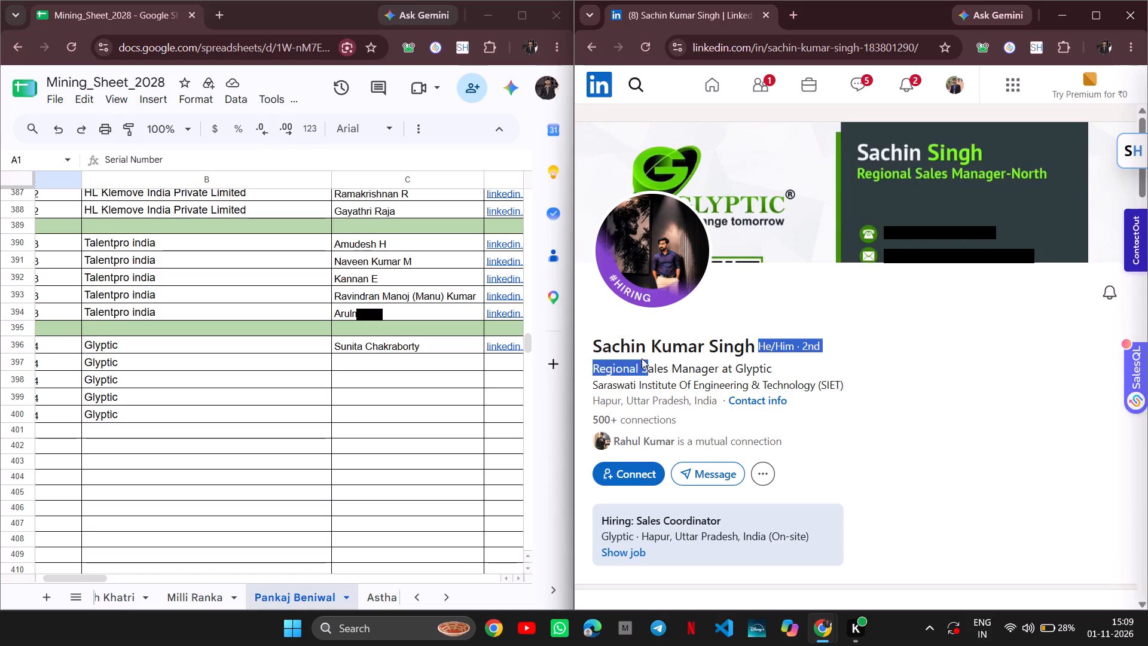
left_click_drag(642, 358, 588, 340)
key("ctrl+c")
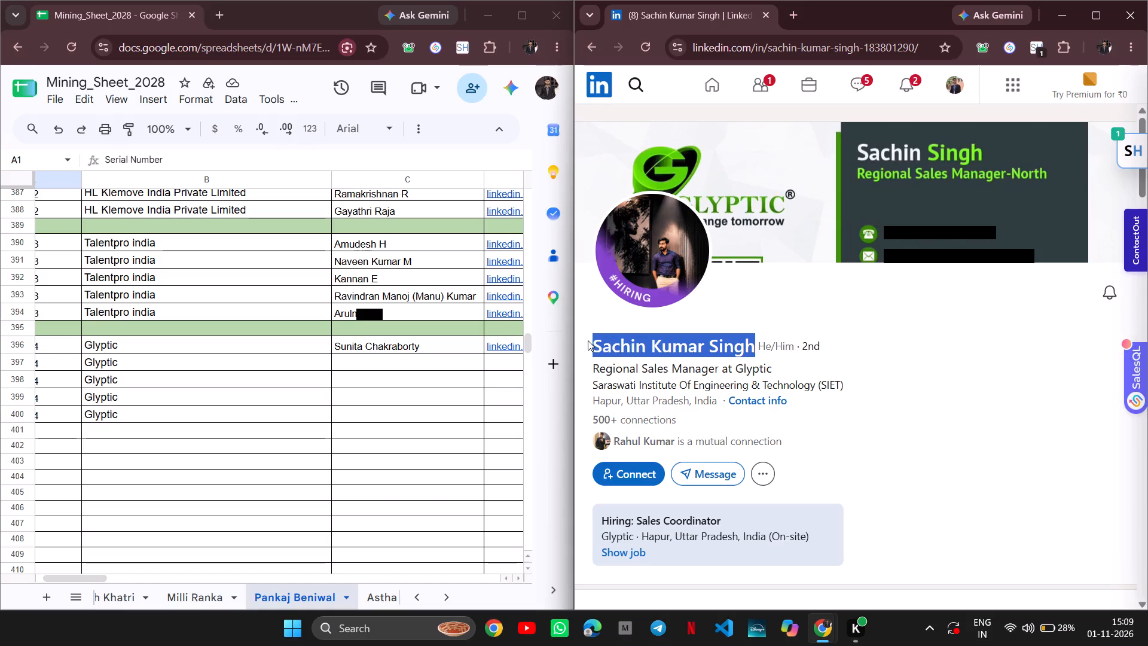
double_click(359, 361)
key("ctrl+v")
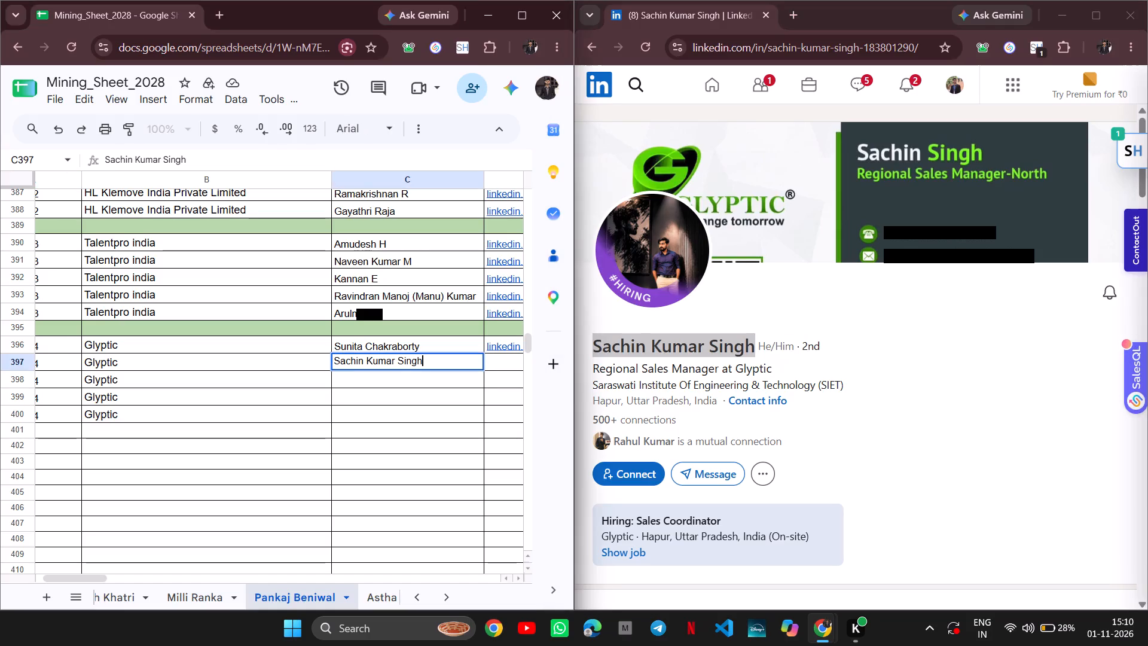
scroll(361, 383, "left", 4)
left_click(361, 383)
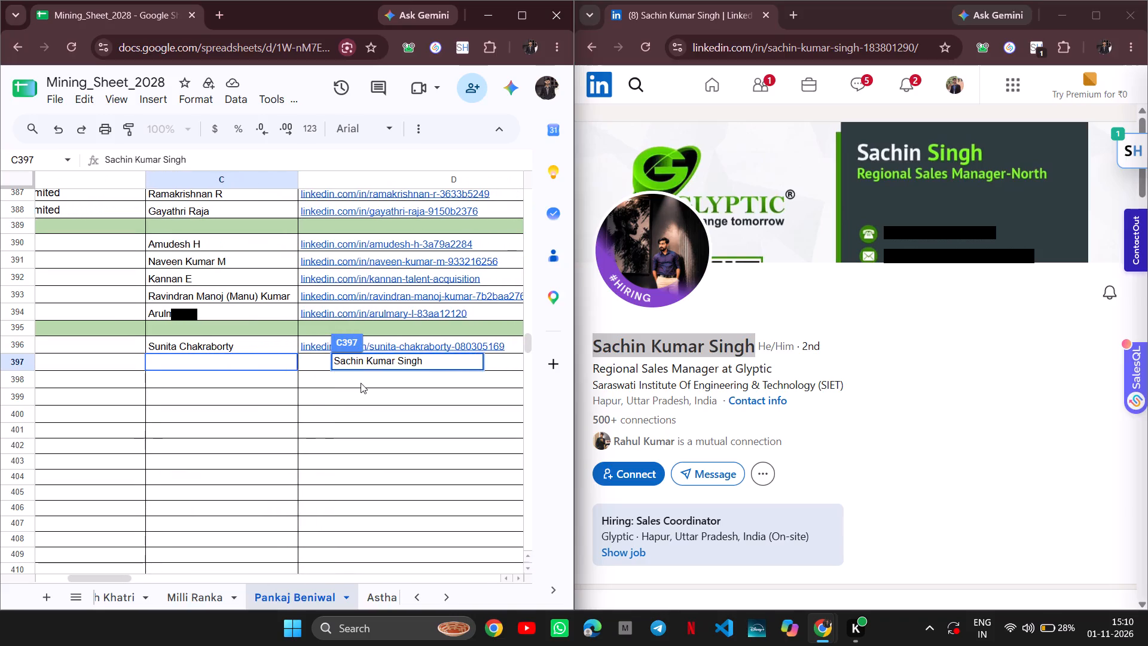
left_click(363, 358)
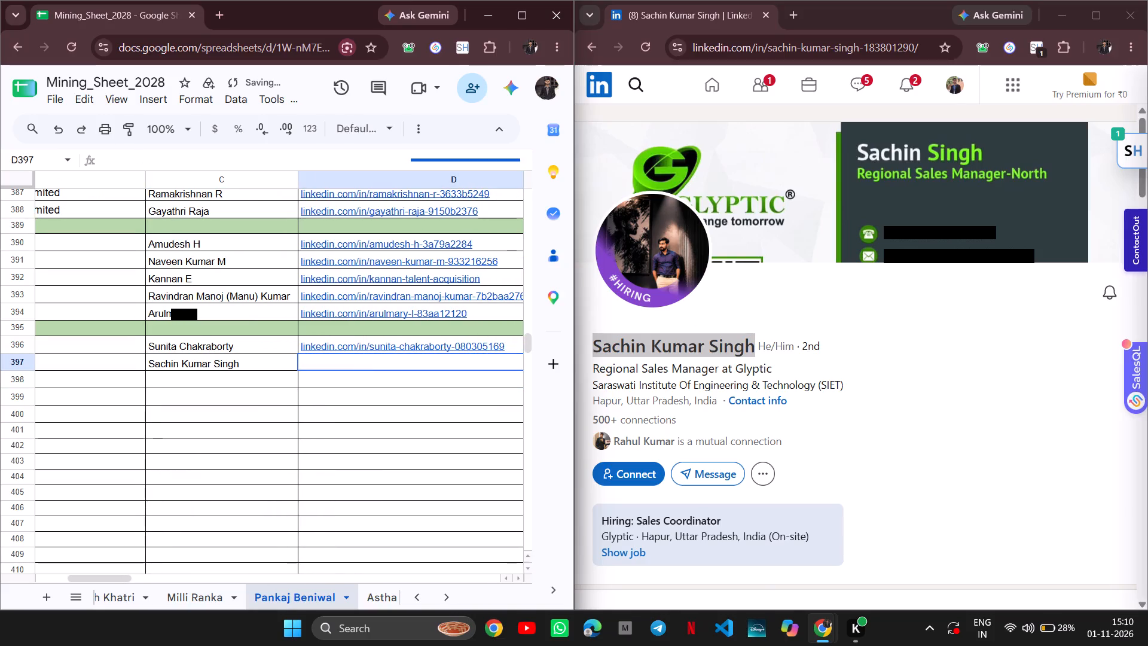
left_click(753, 397)
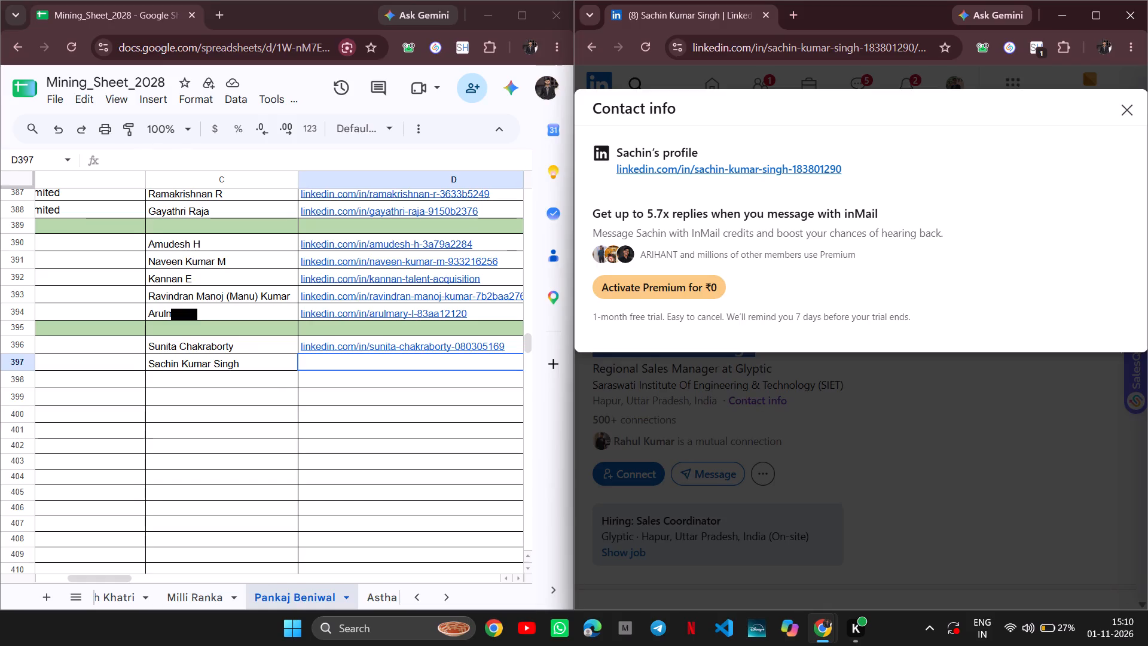
left_click_drag(697, 151, 868, 166)
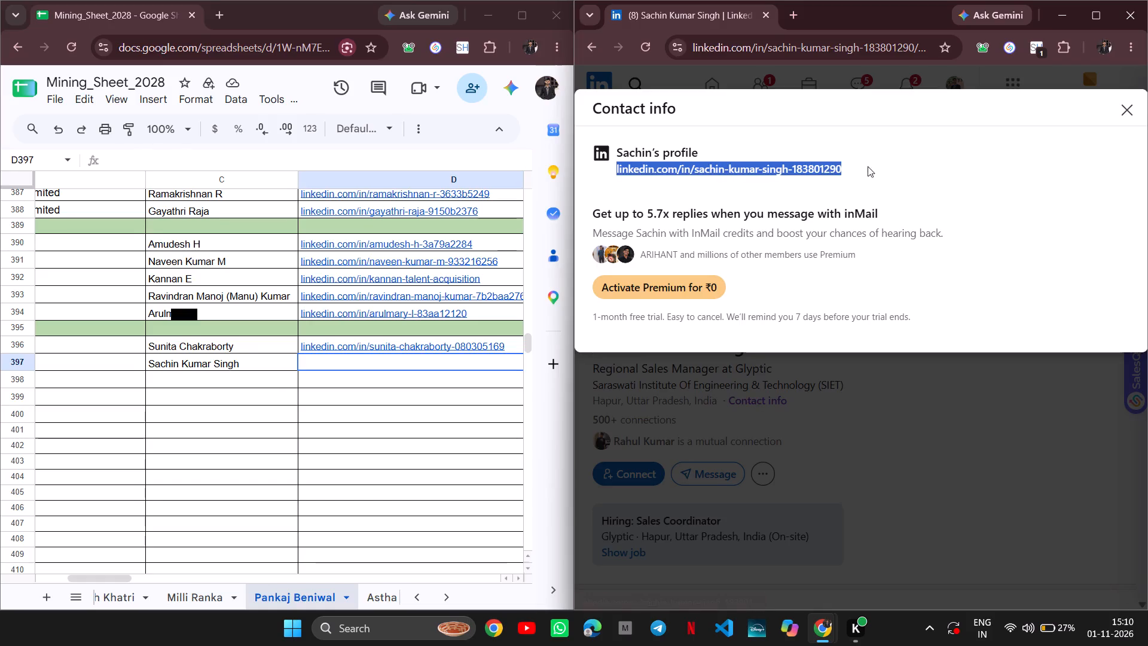
left_click_drag(868, 166, 906, 166)
key("ctrl+c")
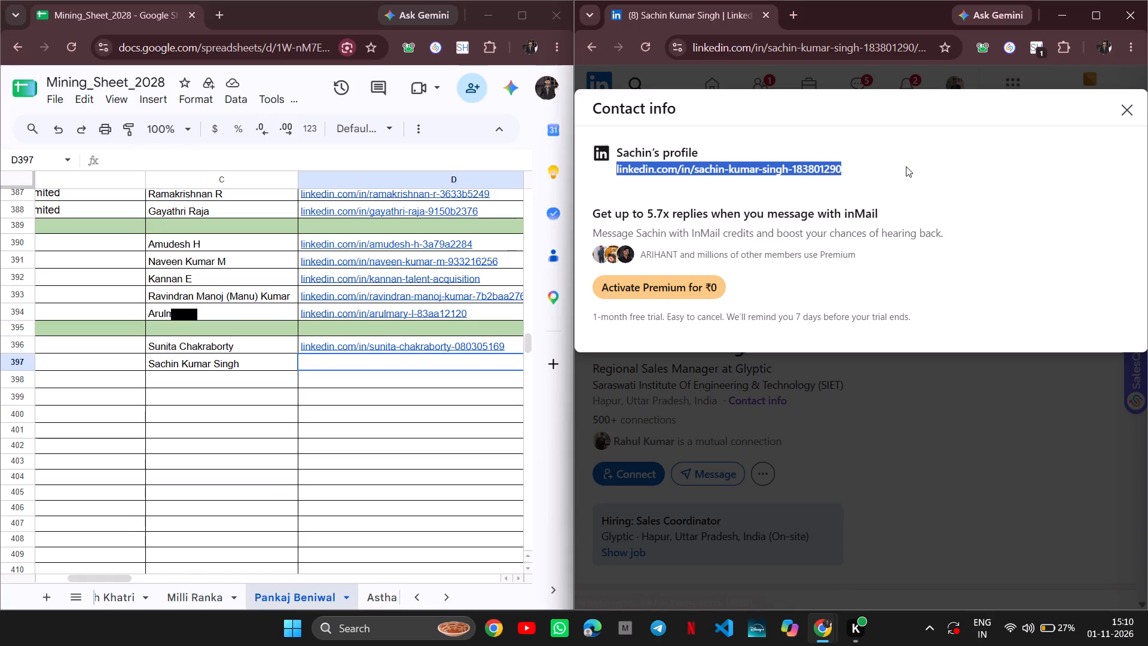
double_click(475, 361)
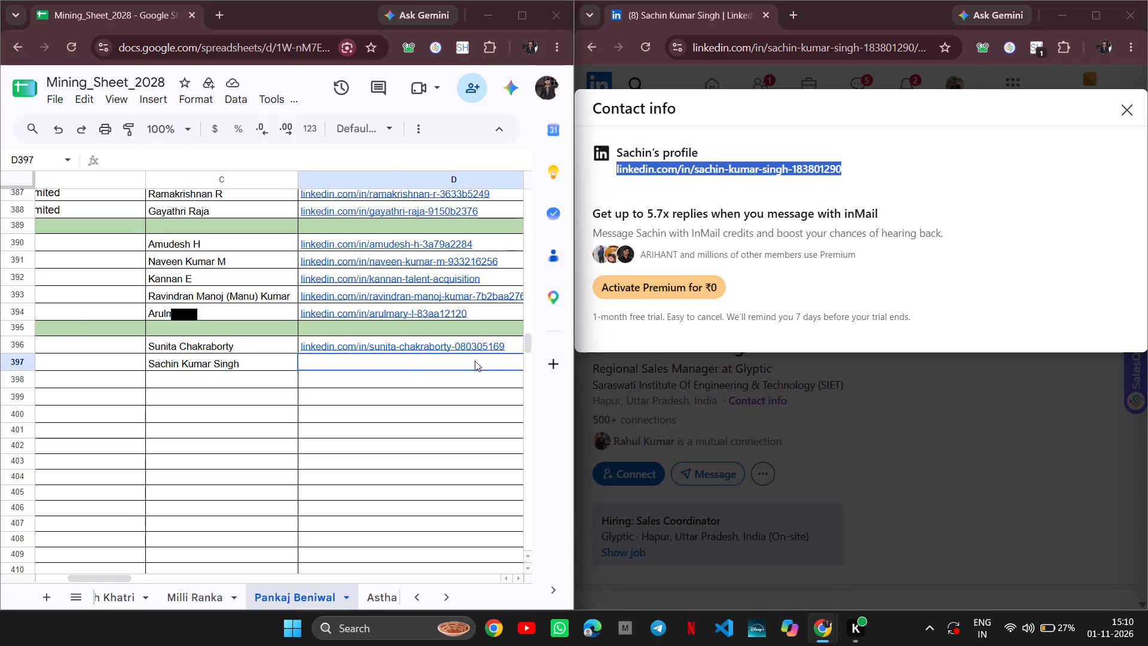
key("ctrl+v")
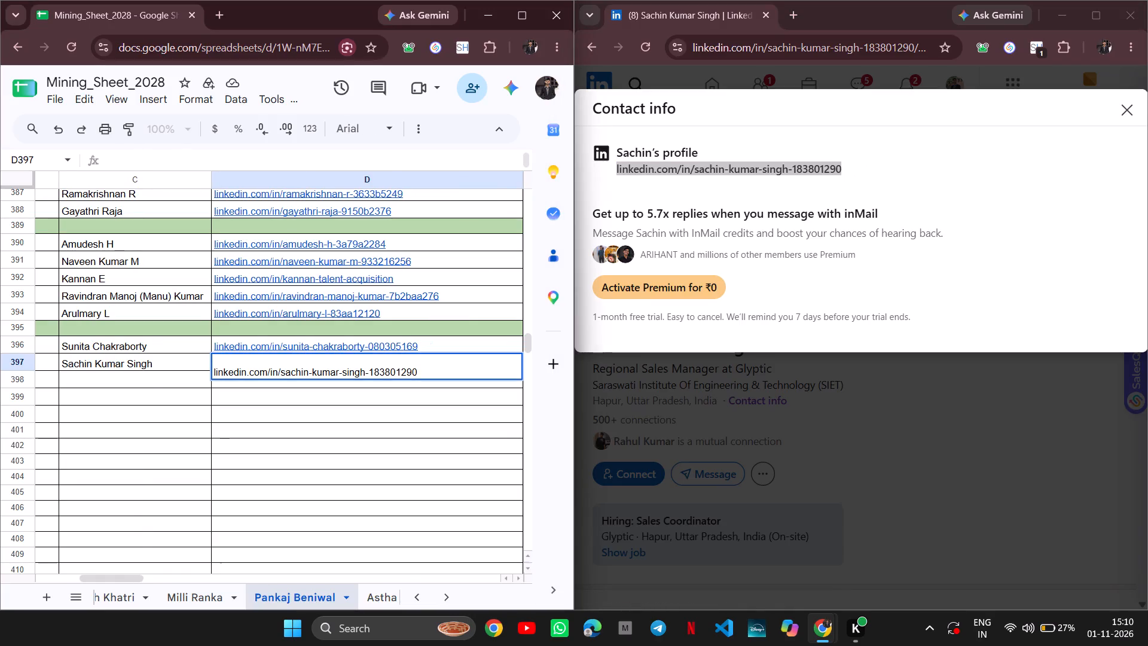
left_click(470, 364)
key("BackSpace")
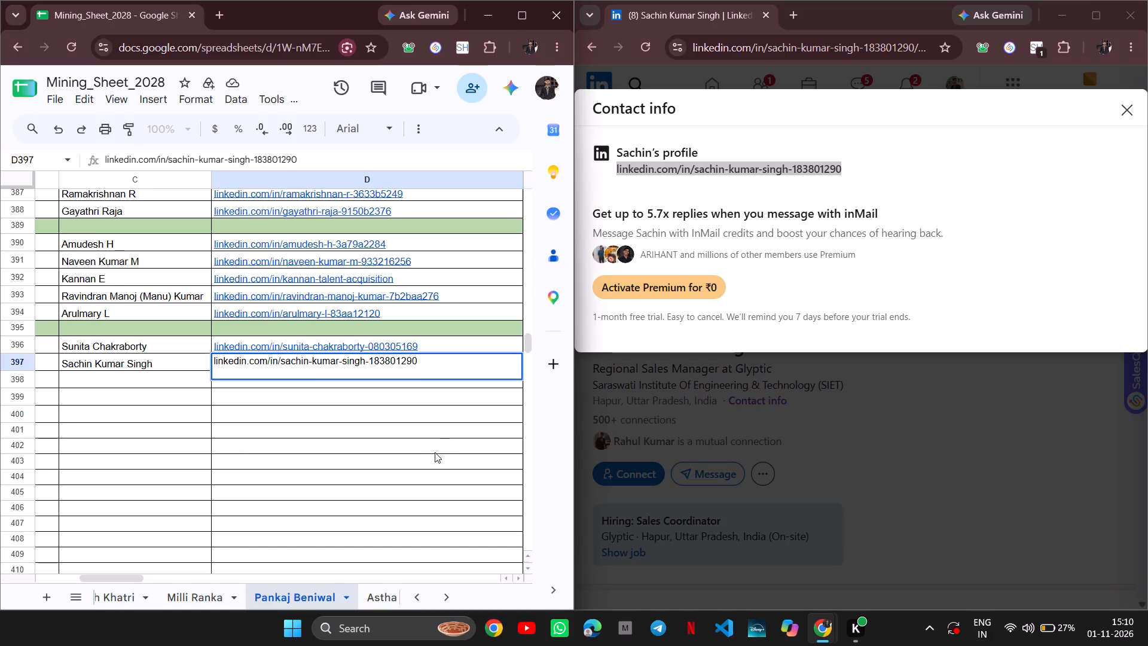
left_click(436, 445)
Select email cell E397 and check ContactOut for the Regional Sales Manager's contact details.
scroll(260, 510, "left", 1)
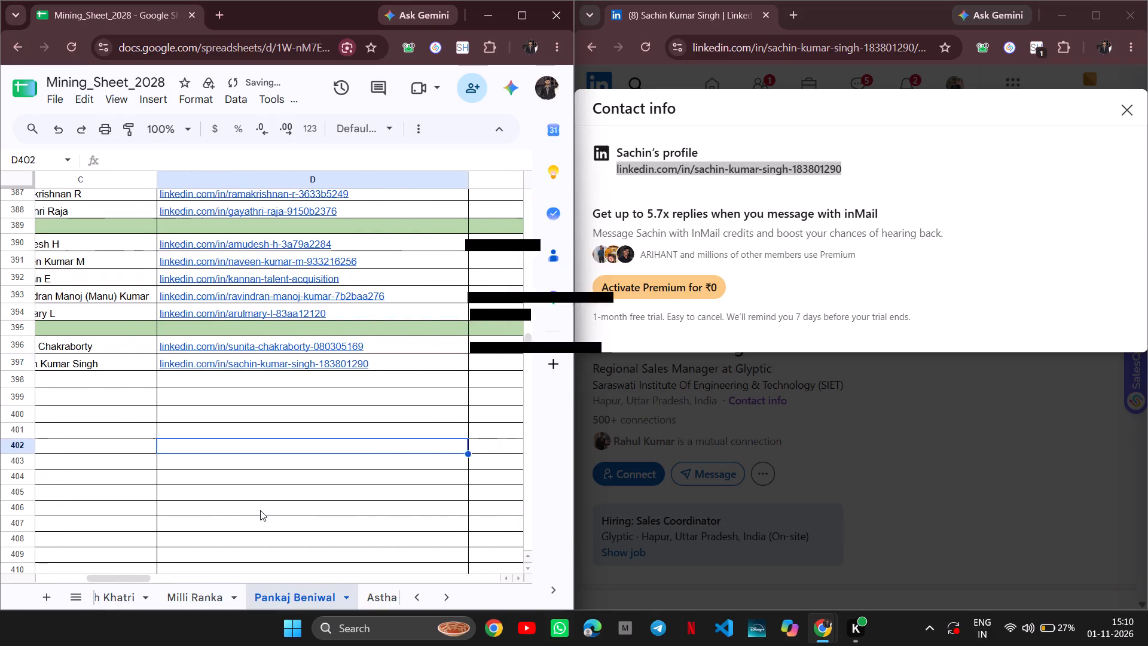
scroll(260, 510, "left", 2)
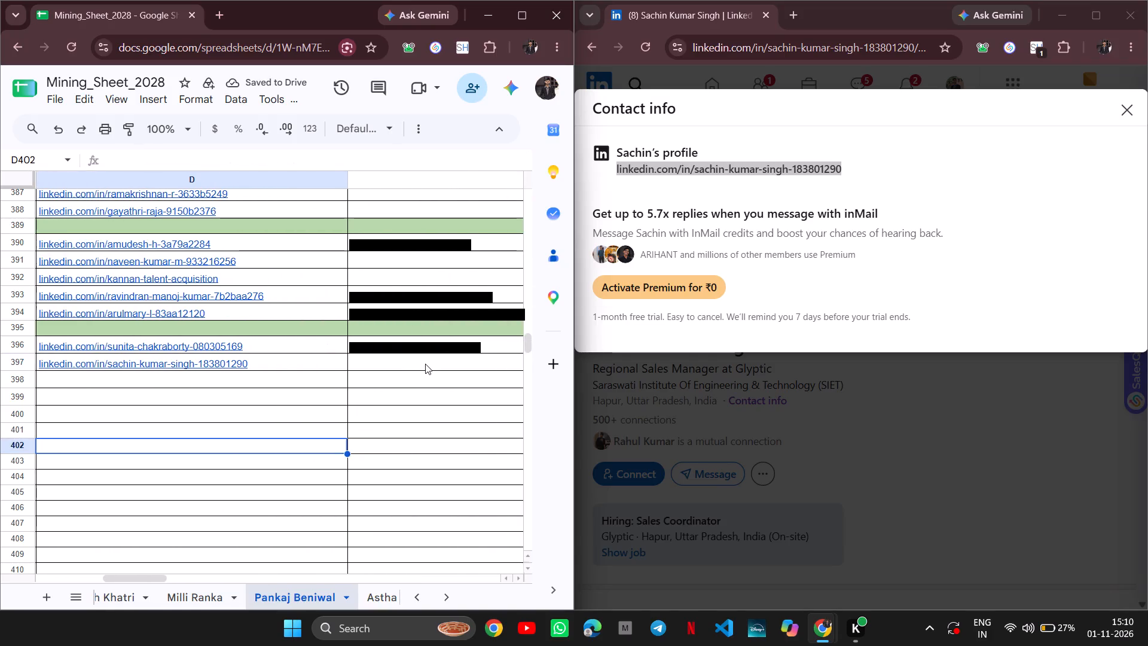
left_click(425, 364)
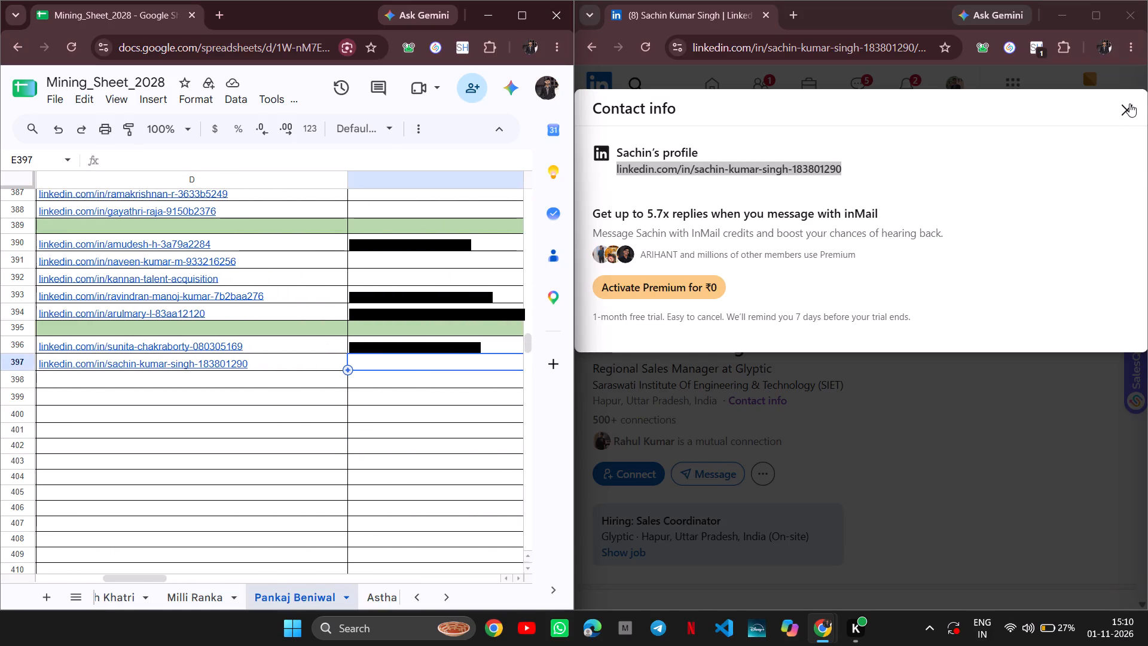
left_click(1129, 105)
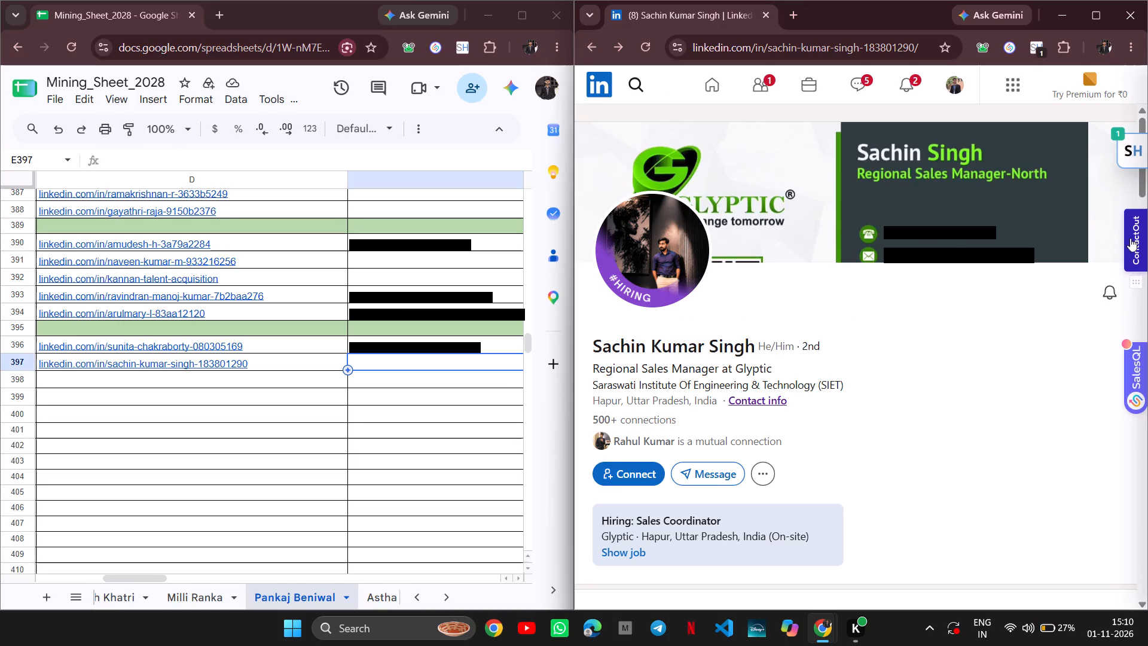
left_click(1132, 238)
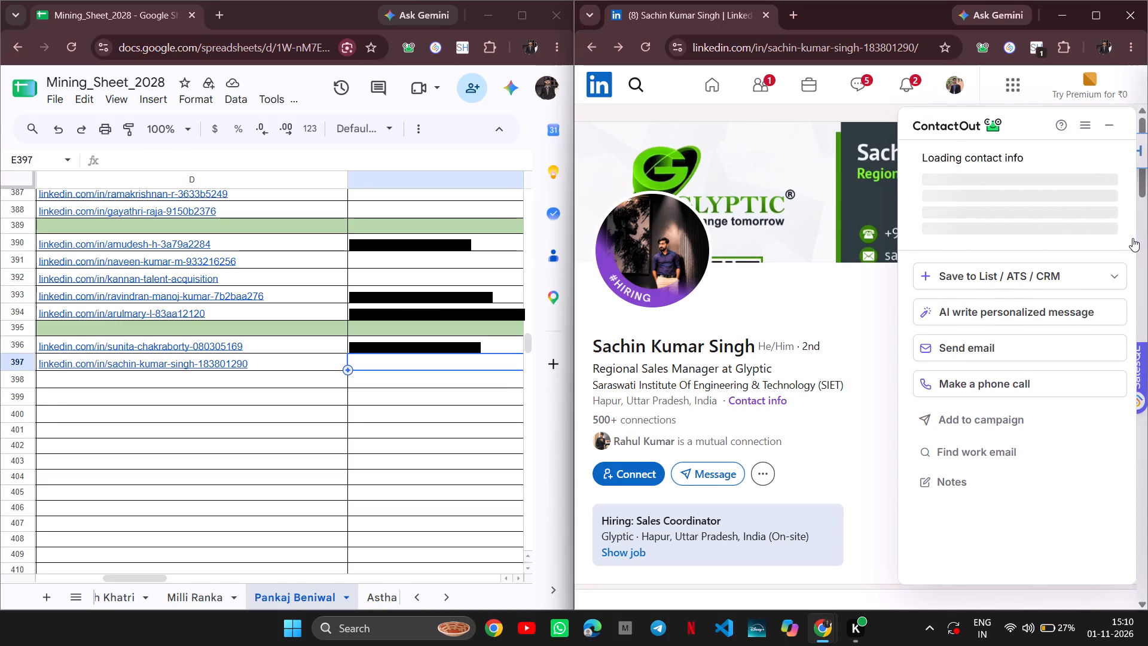
left_click(1109, 122)
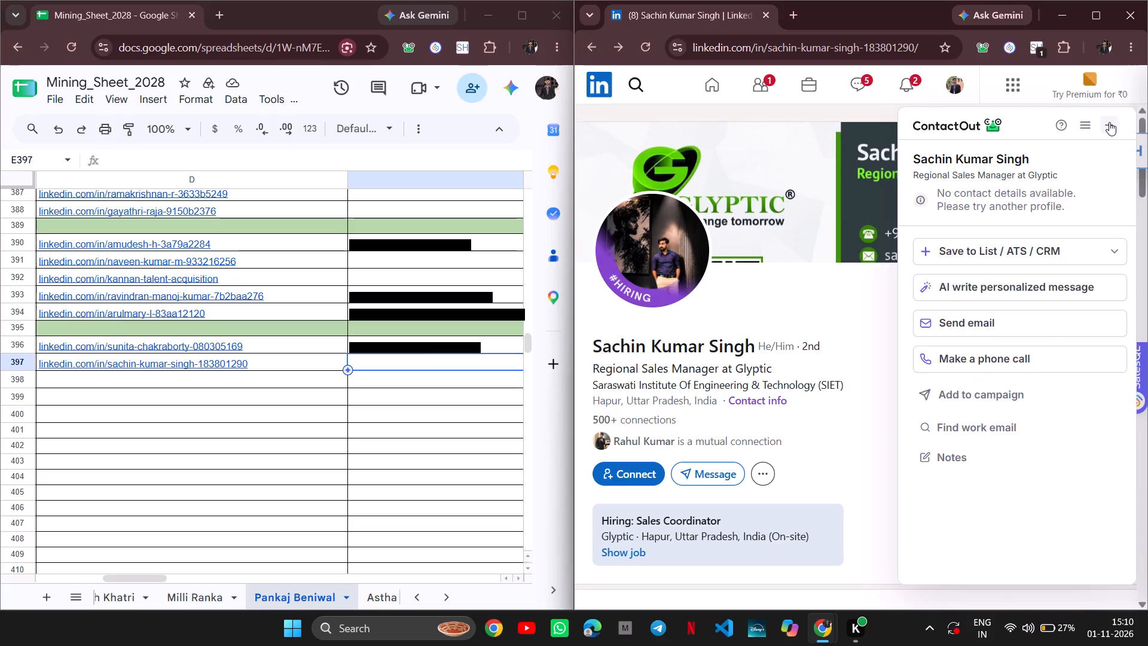
Reveal the Regional Sales Manager's contacts in SignalHire and copy the personal email into cell E397.
left_click(1110, 151)
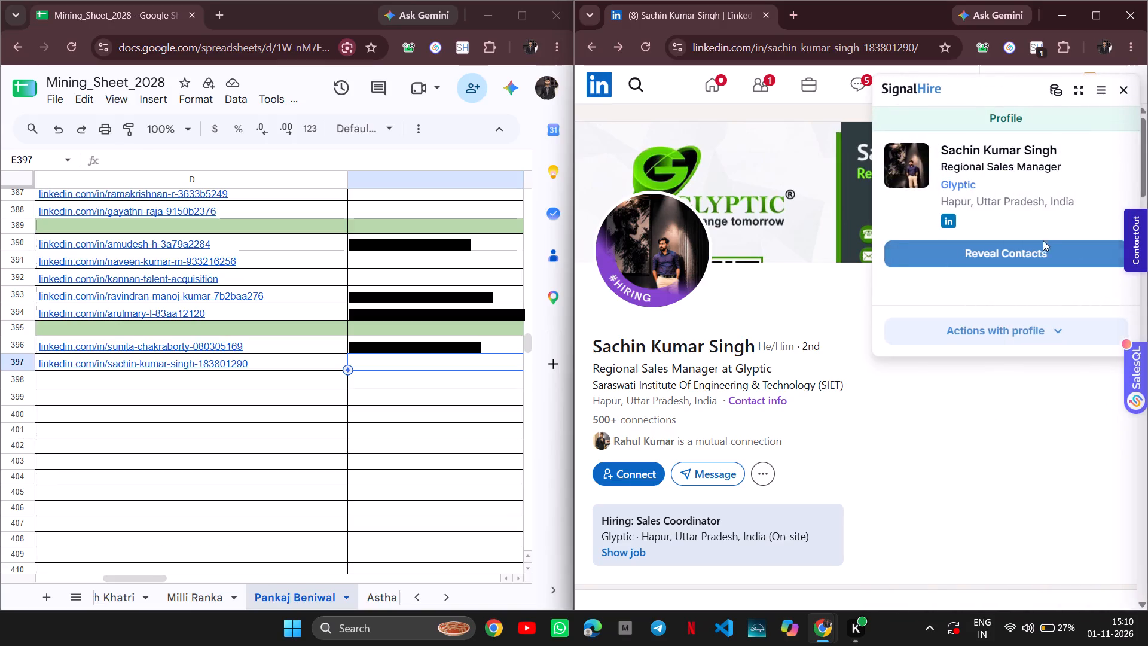
left_click(1034, 254)
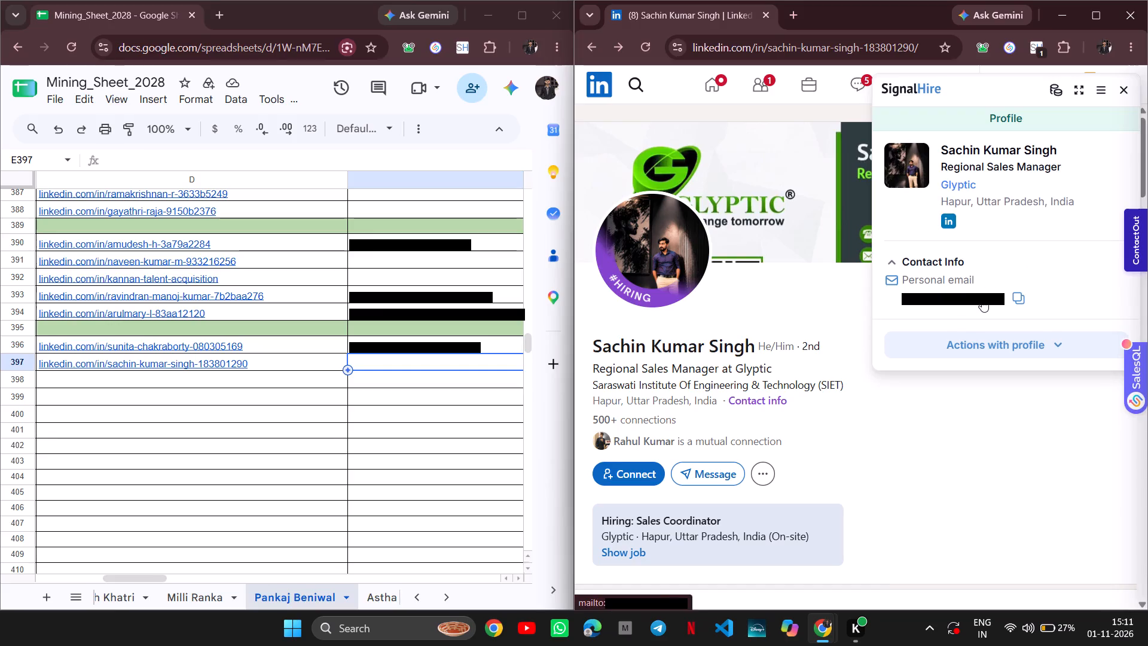
left_click(1018, 294)
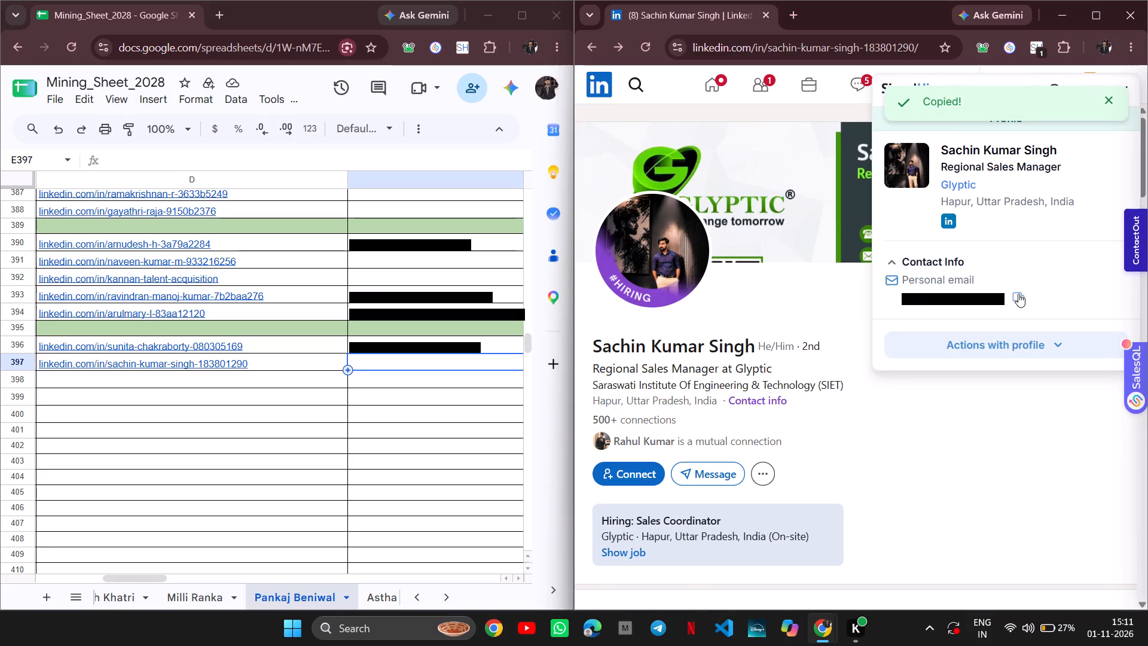
double_click(445, 366)
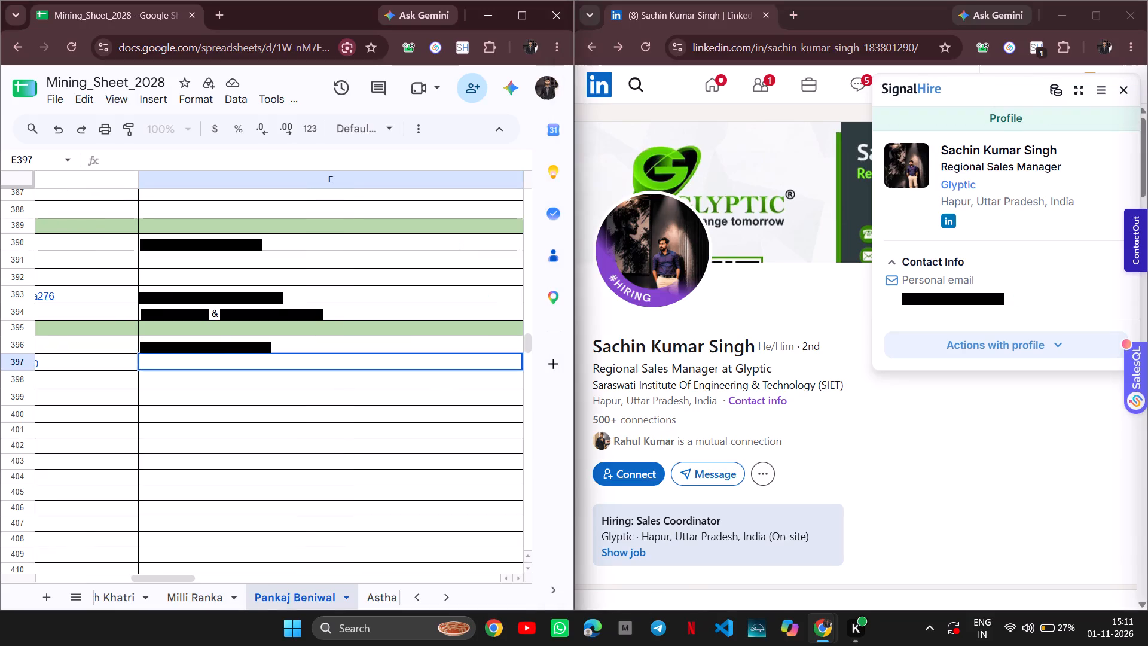
key("ctrl+v")
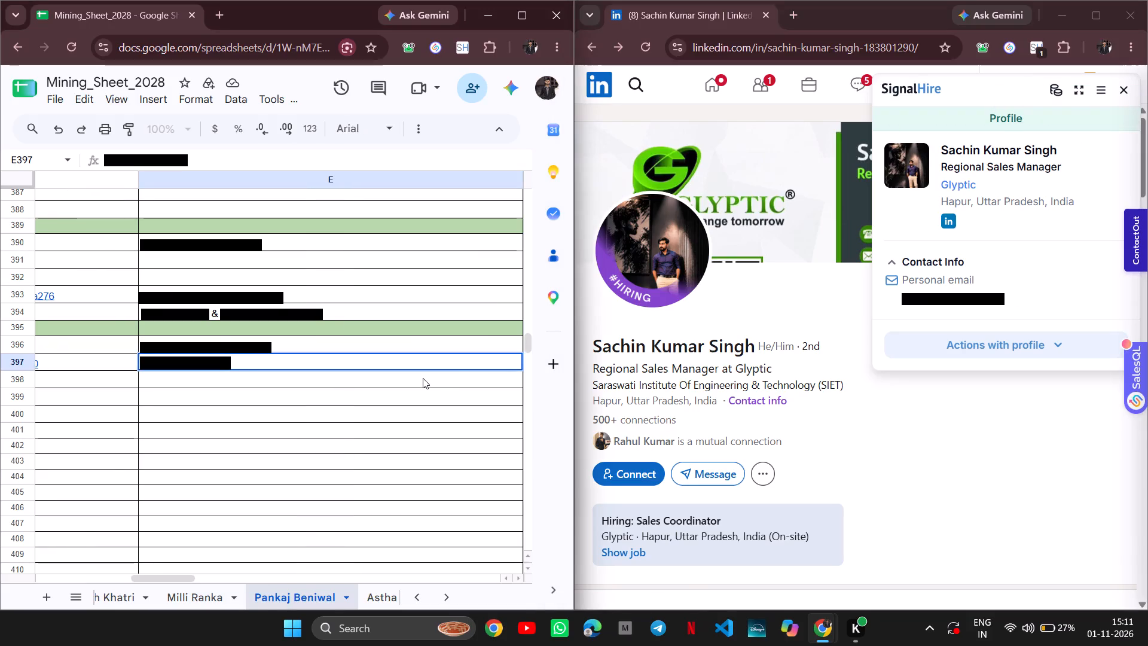
left_click(423, 378)
Set the role tag in cell I397 to Manager only, deselecting Junior Manager.
scroll(423, 378, "left", 3)
left_click(420, 377)
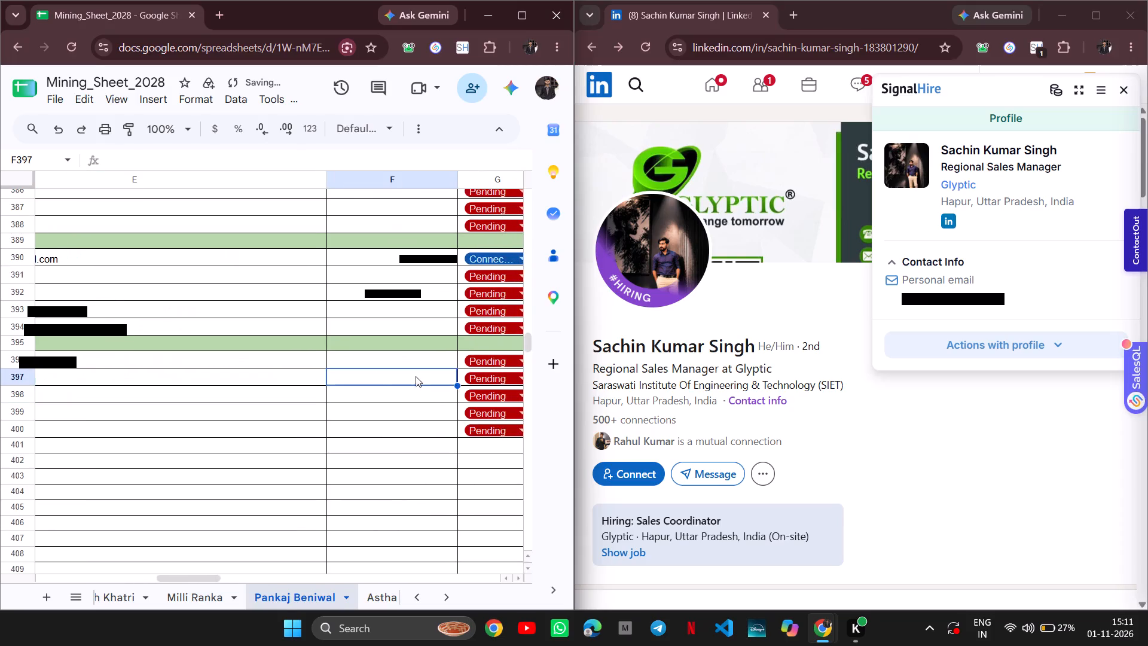
scroll(377, 373, "left", 4)
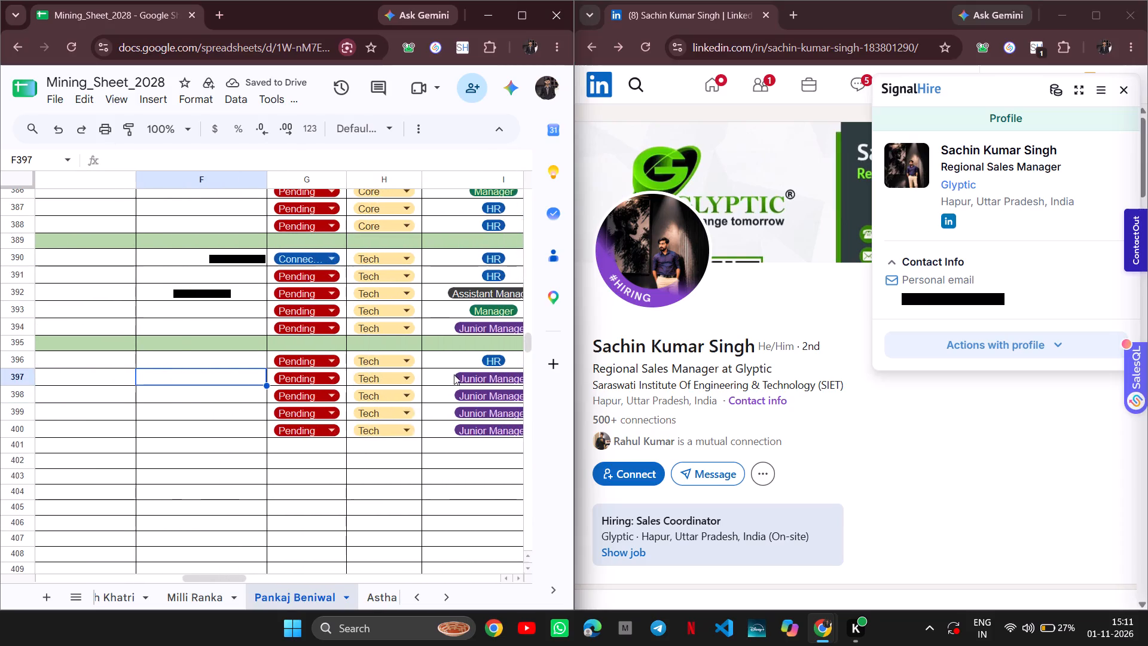
left_click(464, 376)
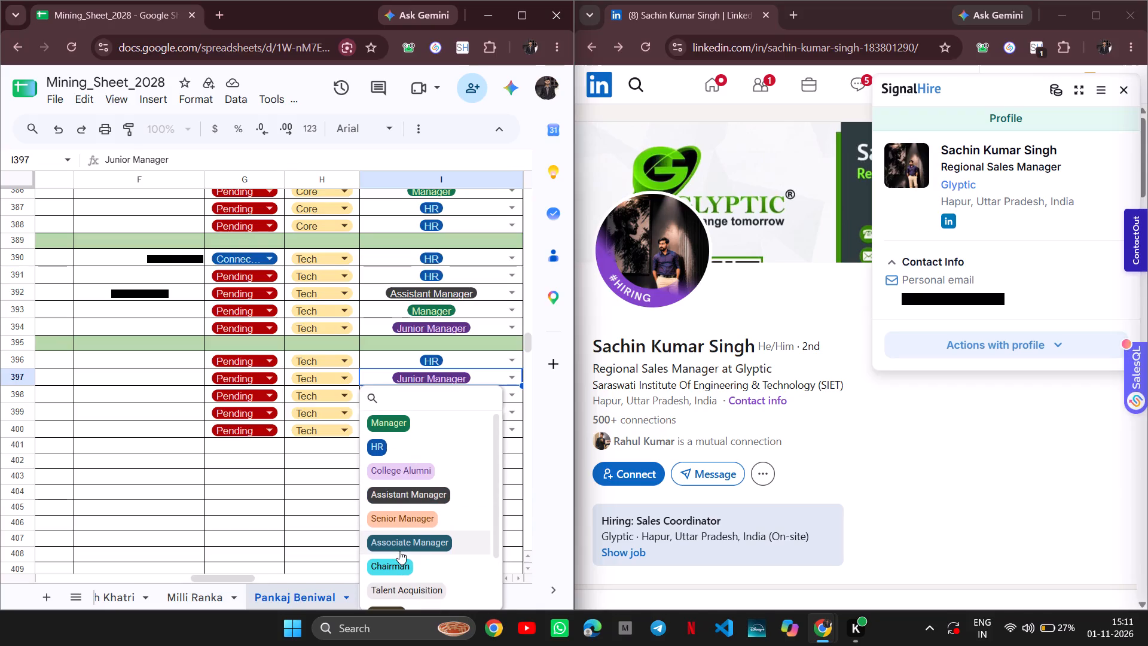
left_click(408, 424)
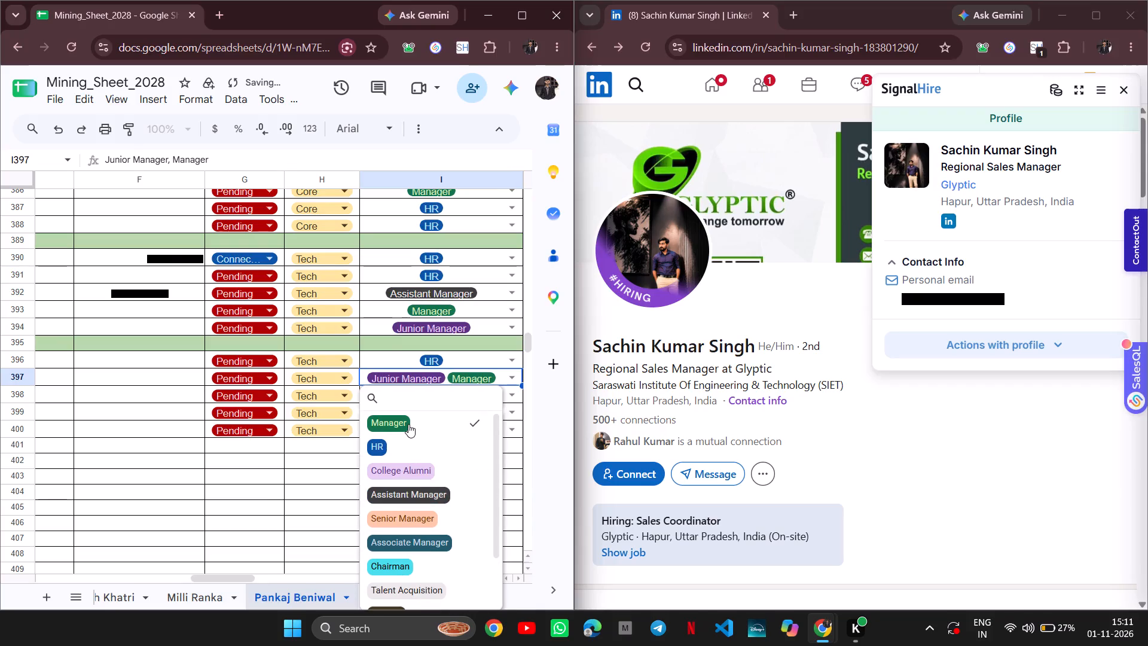
scroll(416, 578, "down", 1)
left_click(420, 573)
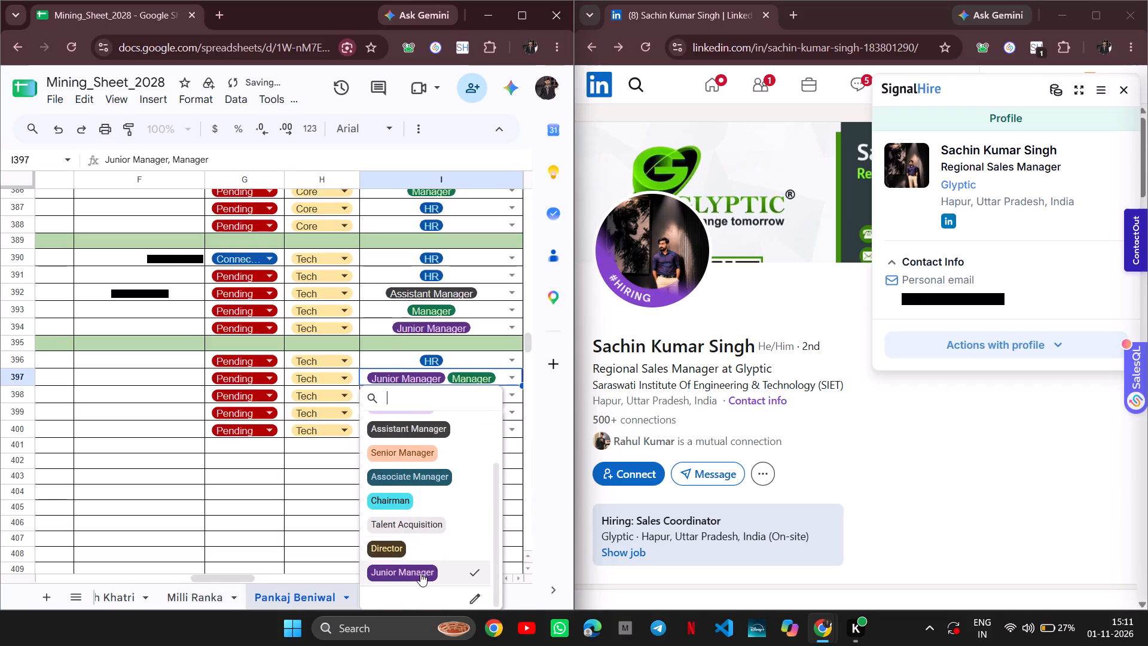
left_click(222, 505)
Select cell C398, the name cell of the next Glyptic row without a contact.
scroll(222, 505, "right", 4)
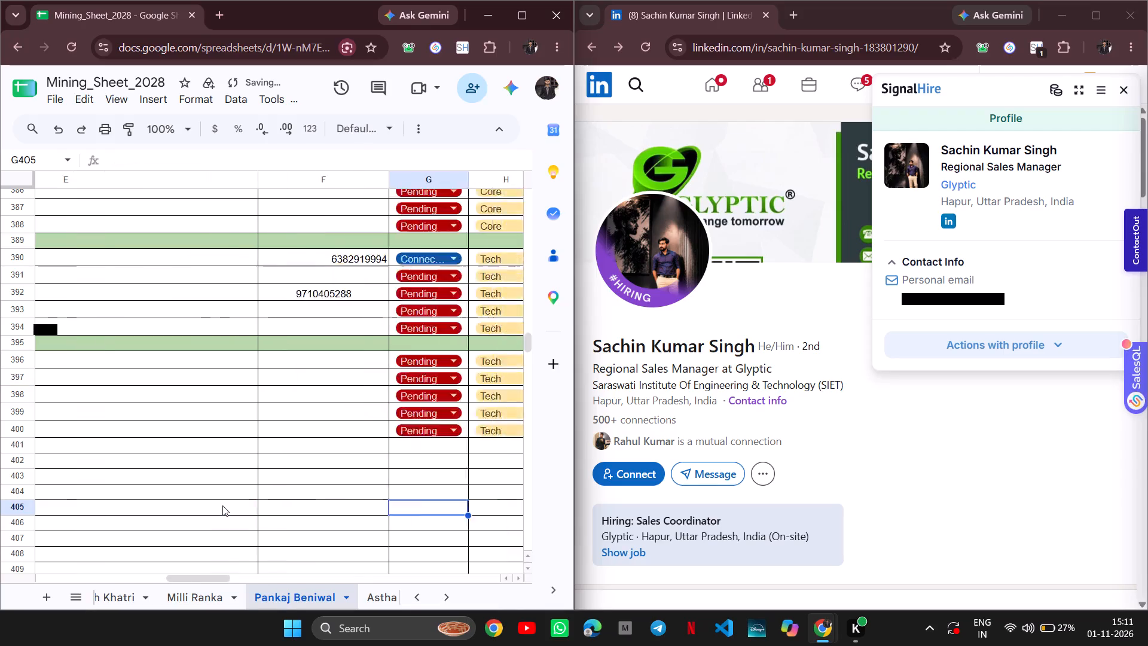
scroll(222, 505, "right", 6)
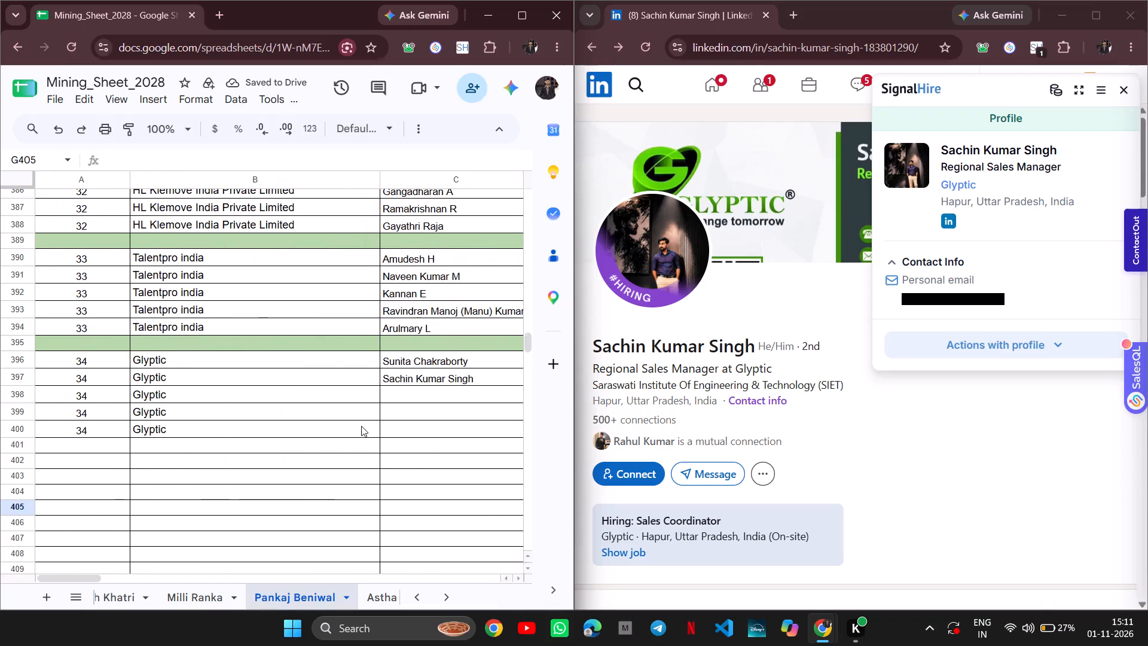
left_click(434, 397)
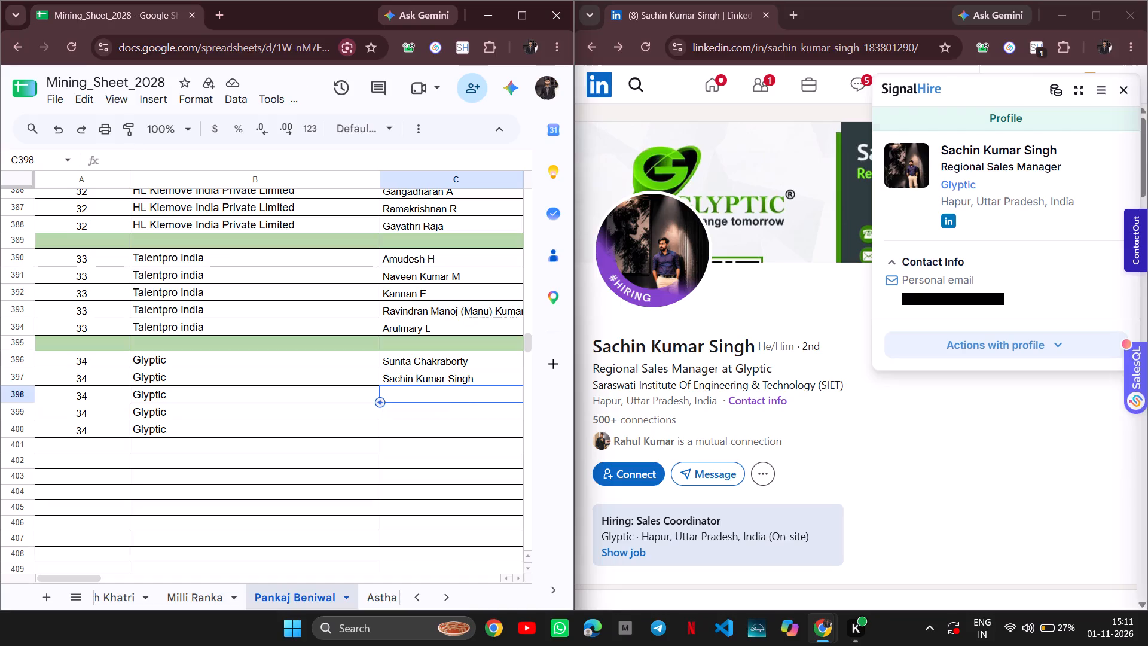
Close the SignalHire results and send the Regional Sales Manager a LinkedIn connection invitation without a note.
left_click(1123, 91)
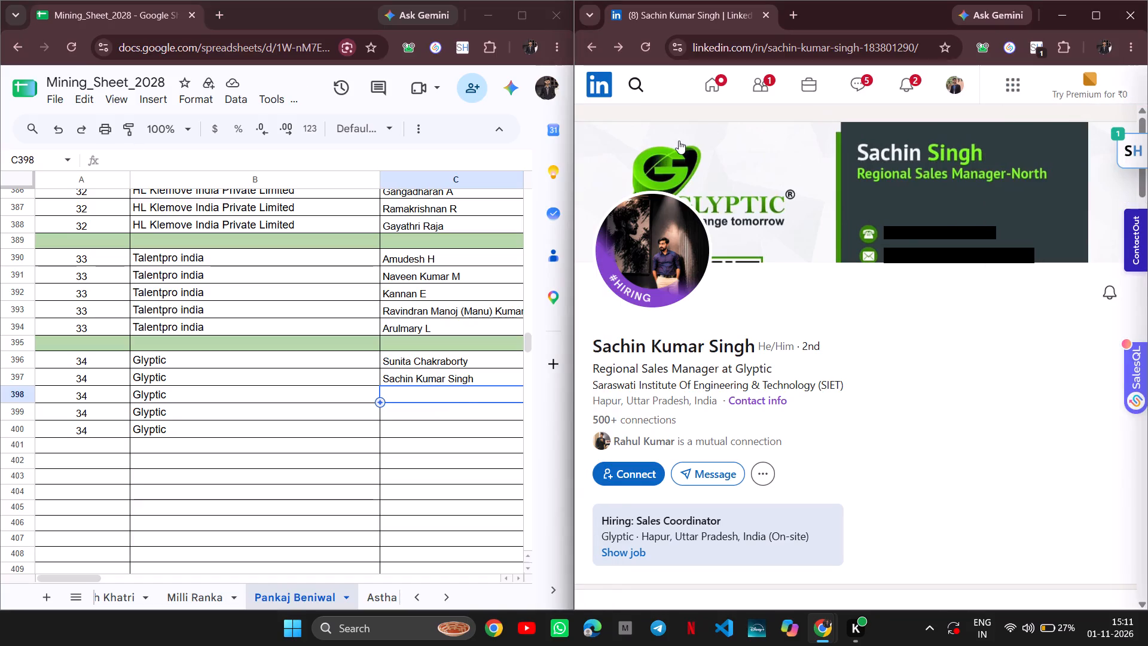
left_click(590, 48)
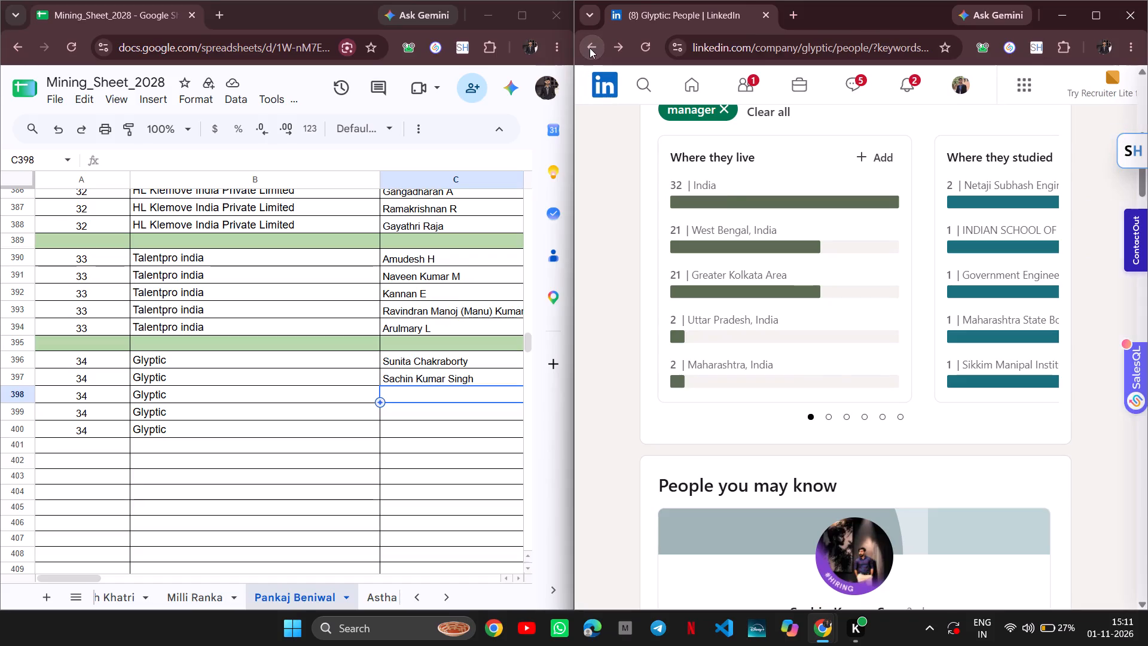
left_click(829, 563)
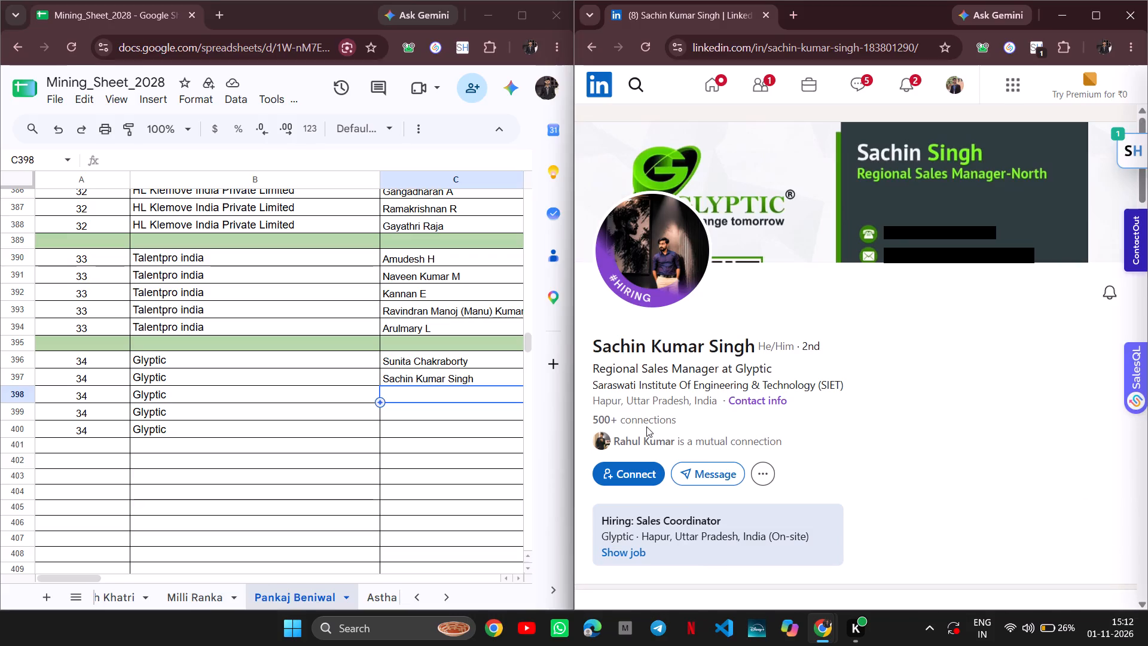
left_click(640, 476)
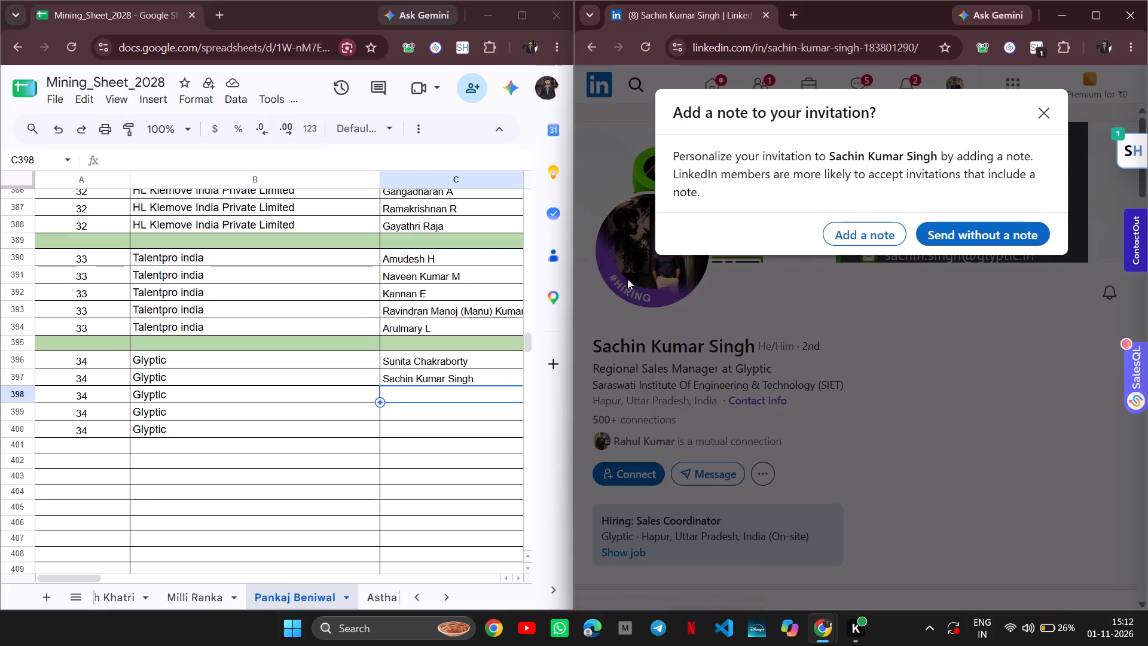
left_click(963, 234)
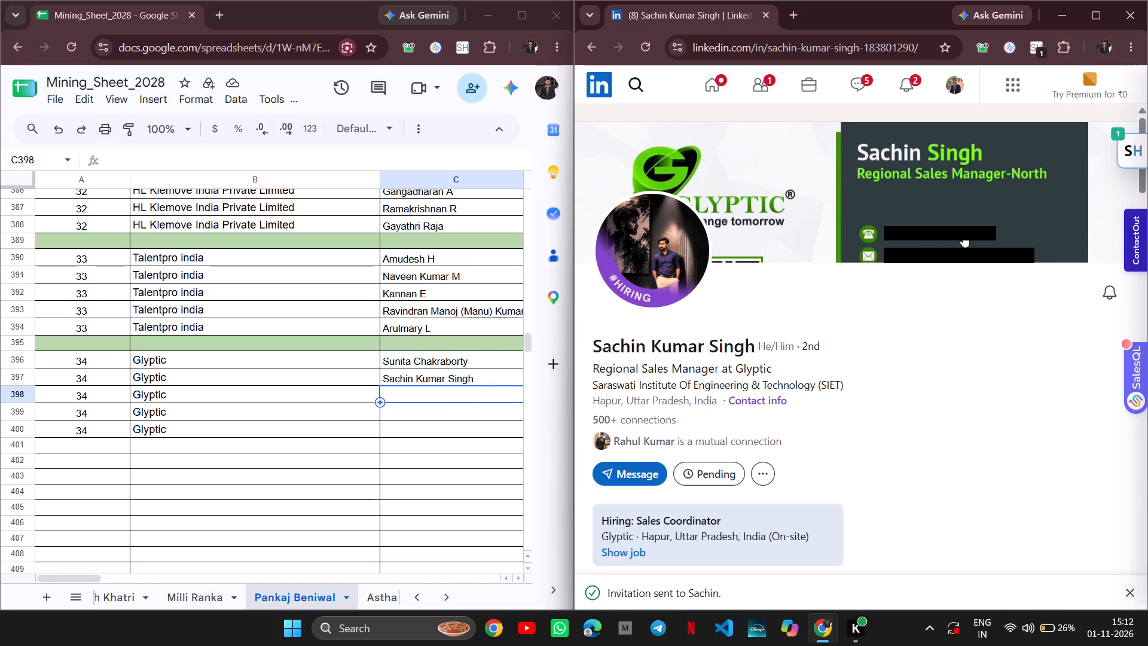
Return to the filtered Glyptic members and open the profile of the Sales Manager listed after the Regional Sales Manager.
left_click(590, 44)
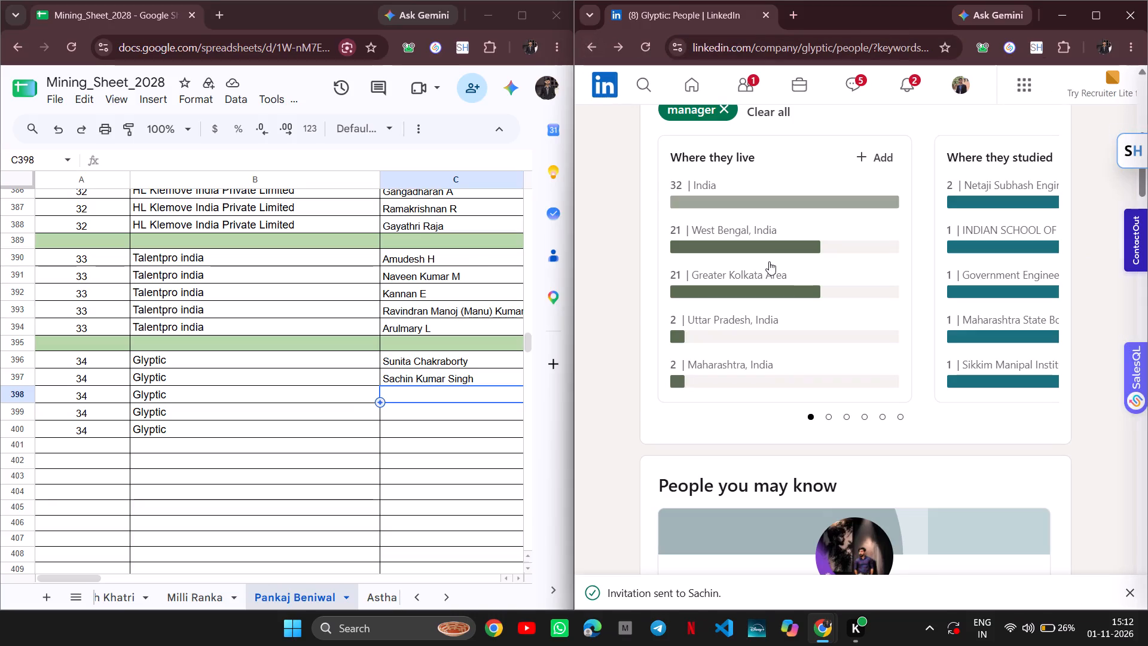
scroll(769, 261, "down", 6)
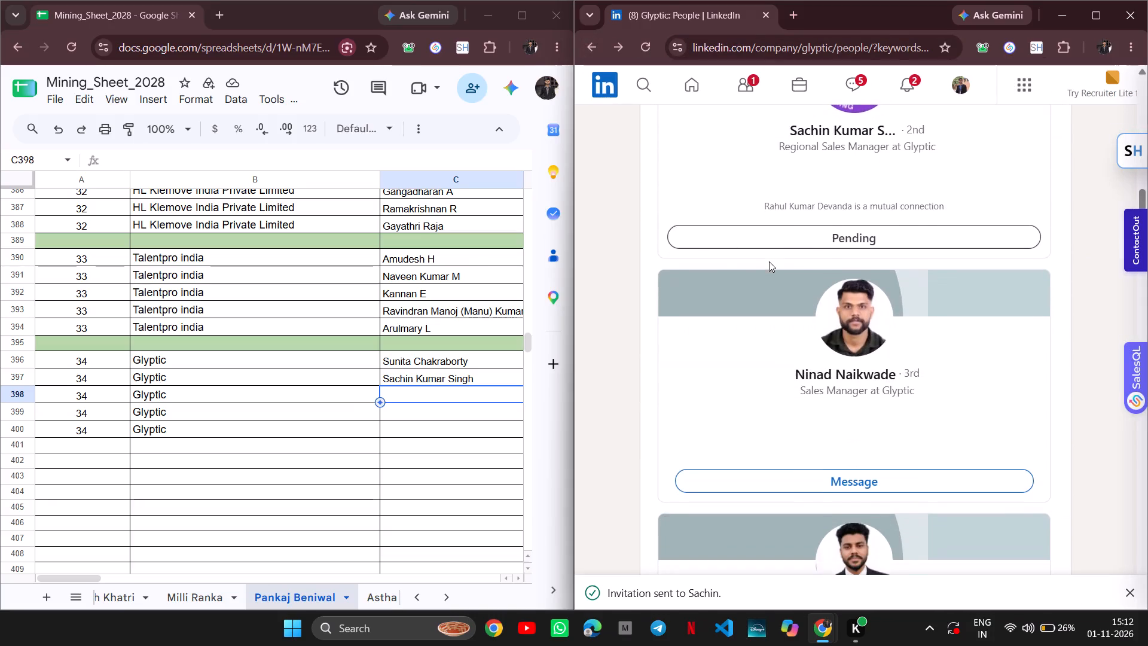
scroll(769, 261, "down", 4)
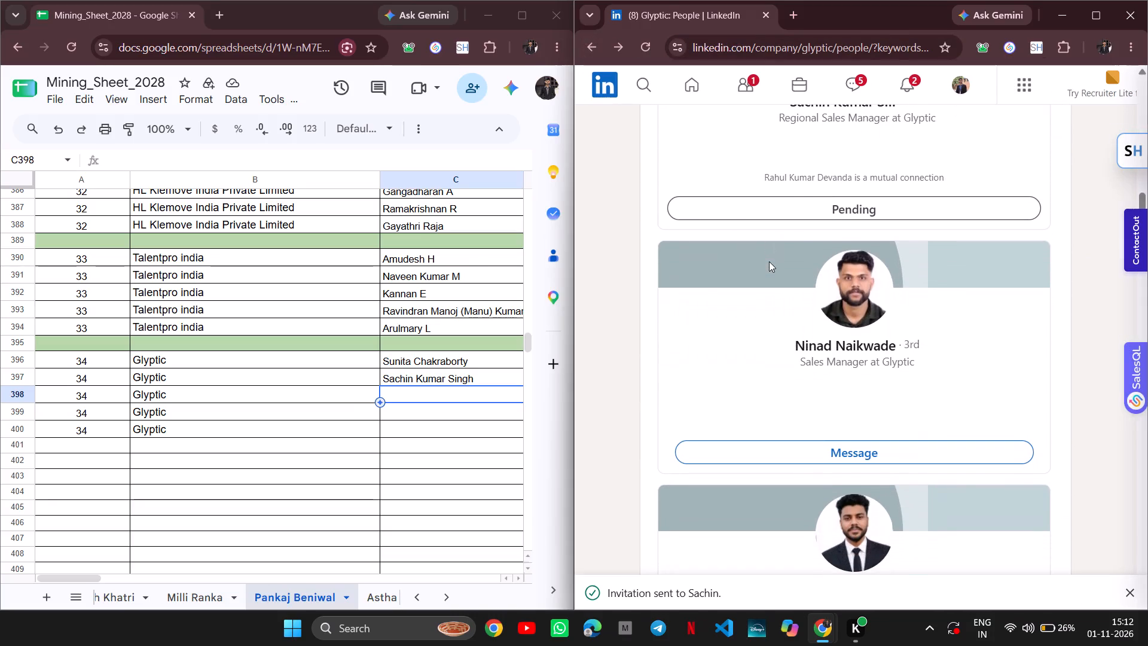
left_click(845, 347)
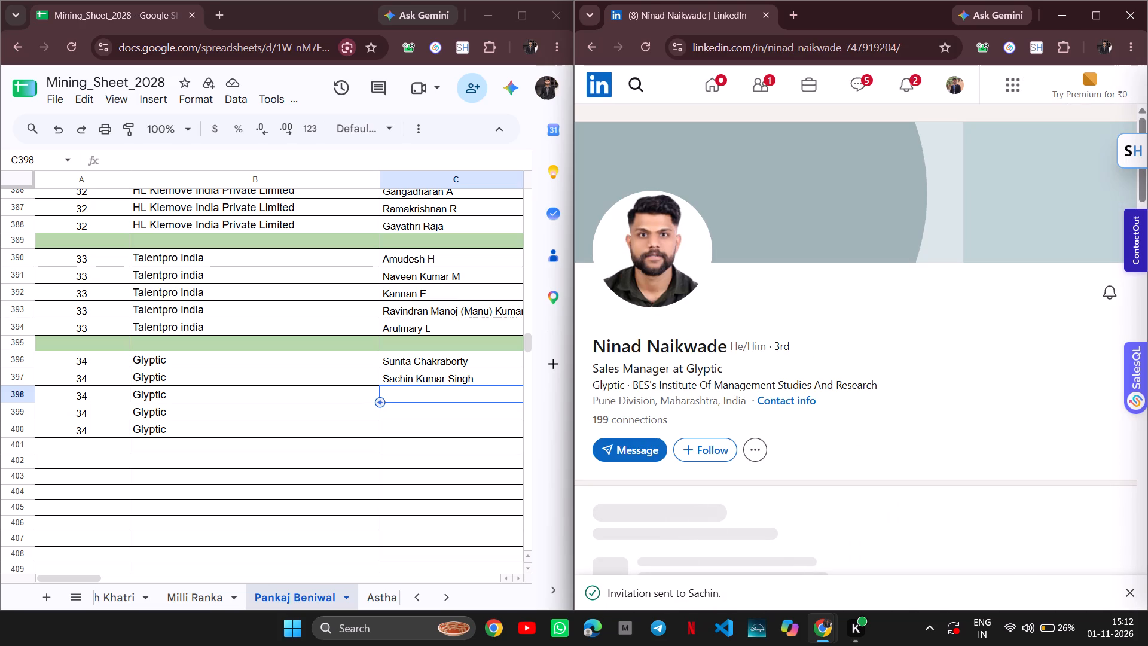
Copy the Sales Manager's name from the LinkedIn profile into cell C398.
left_click_drag(726, 346, 593, 337)
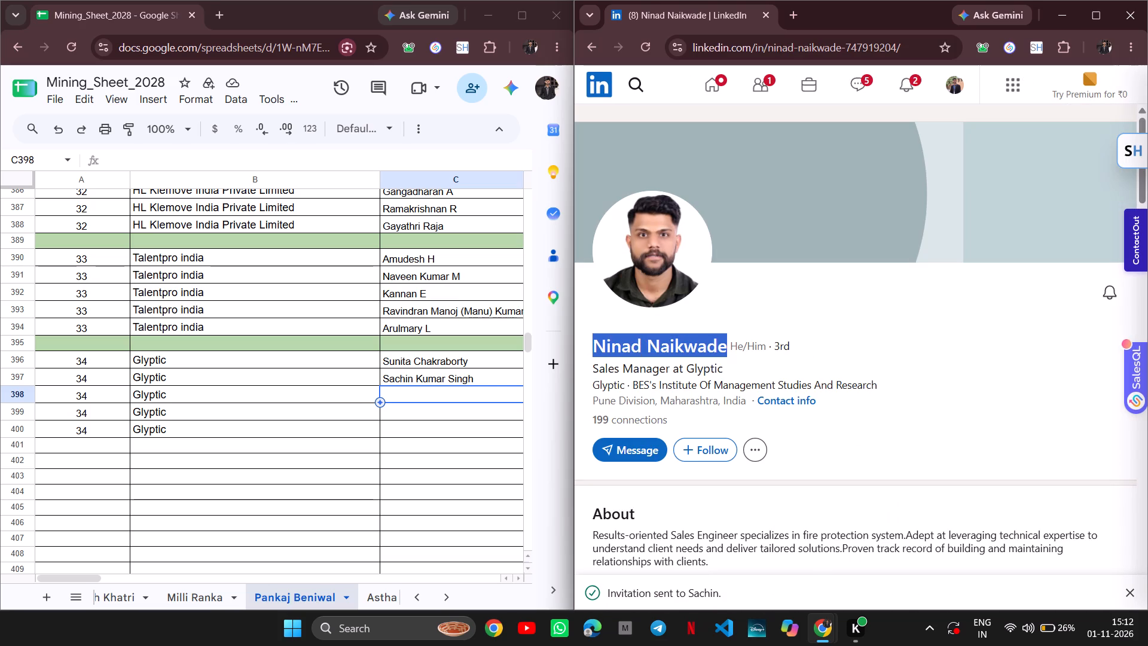
key("ctrl+c")
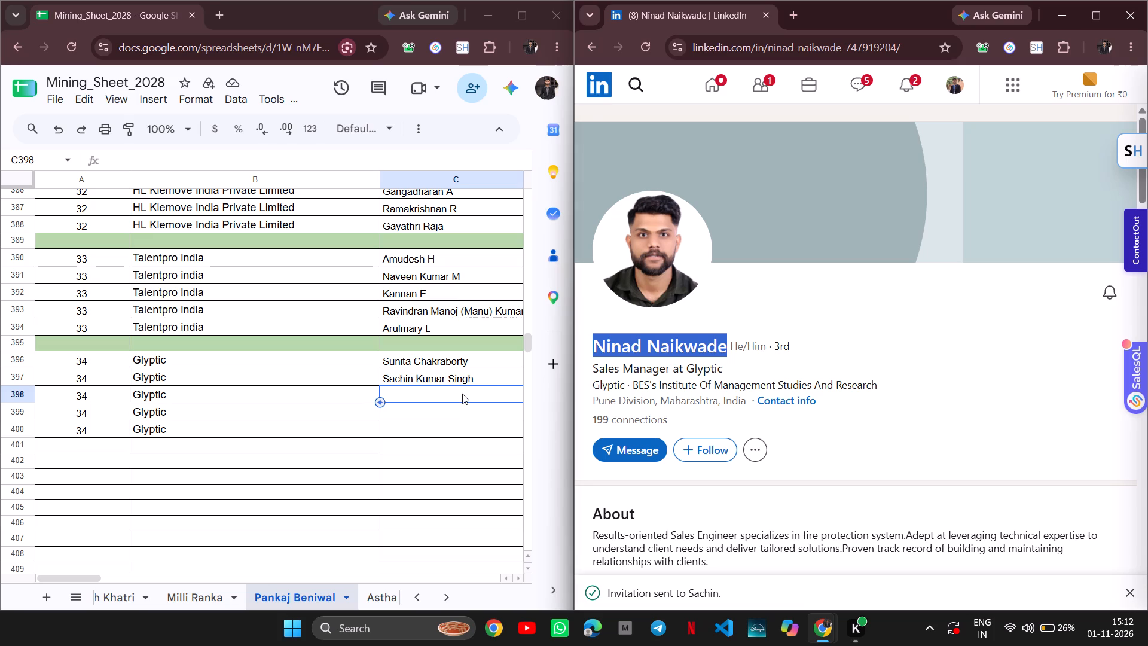
double_click(462, 394)
key("ctrl+v")
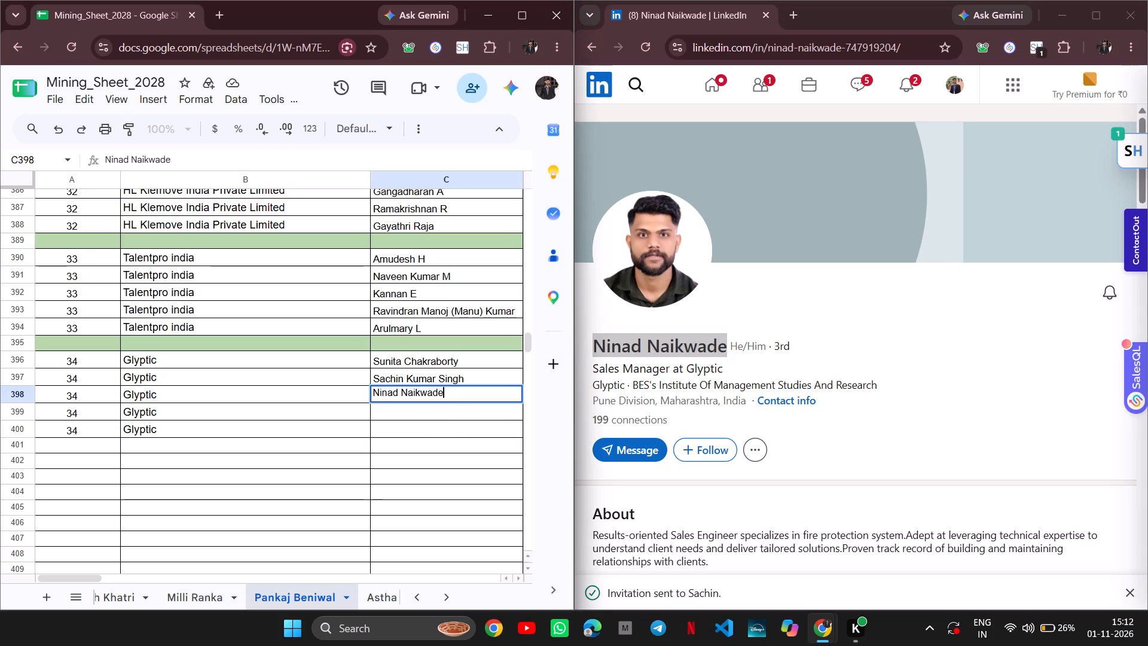
left_click(451, 416)
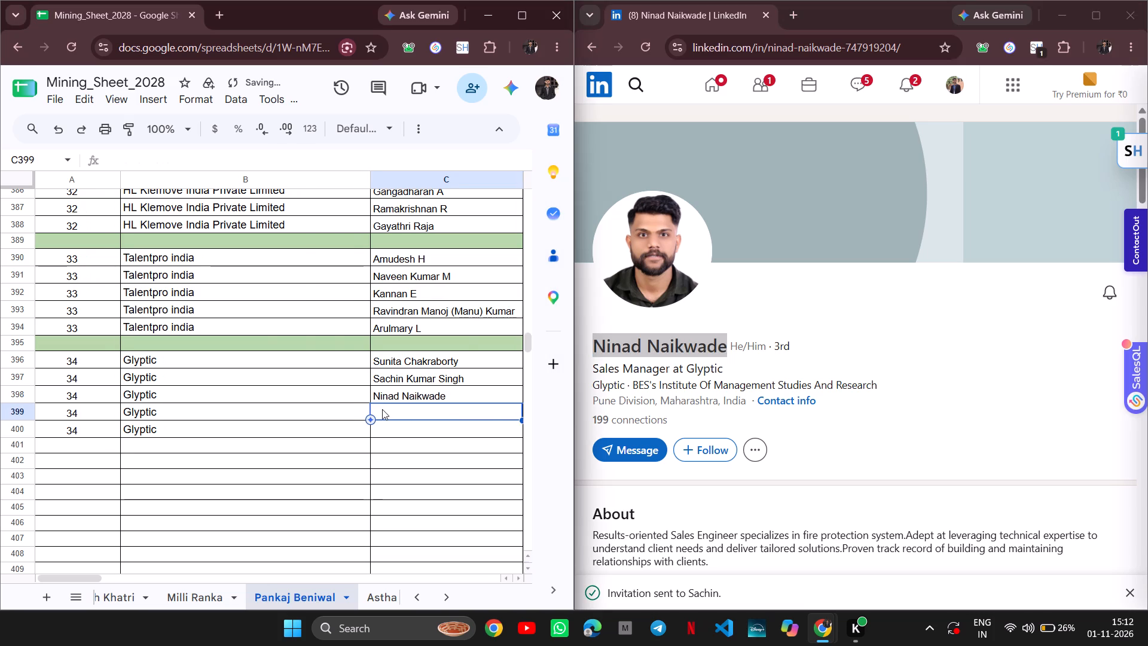
Select the profile-link cell D398 and start a LinkedIn connection invitation to the Sales Manager.
scroll(382, 409, "left", 4)
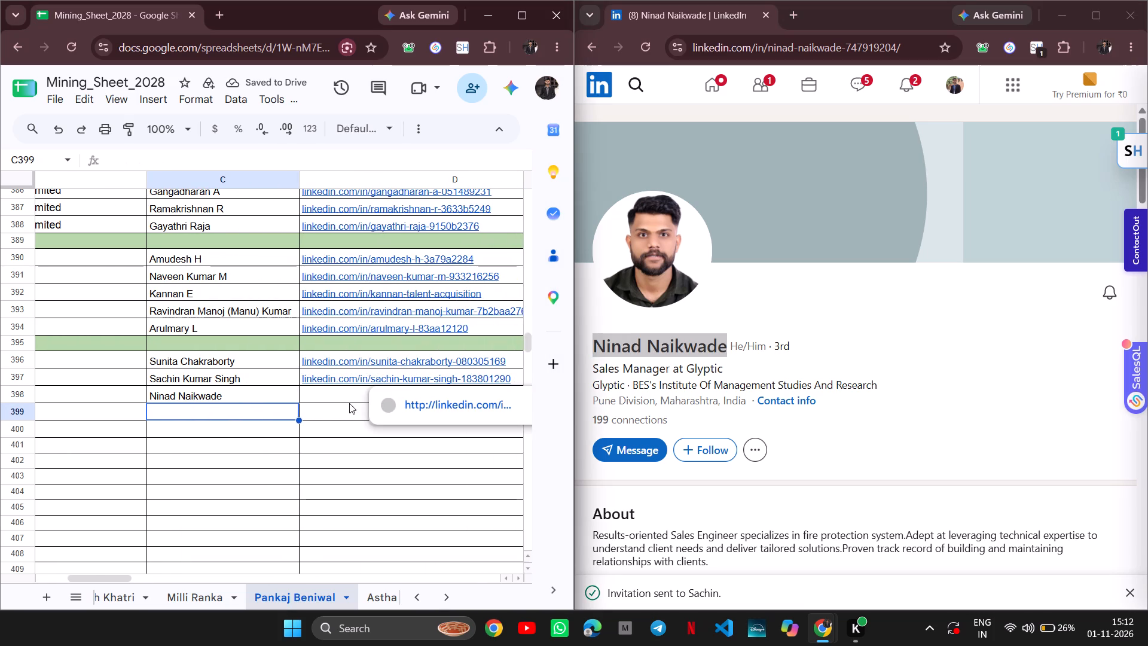
left_click(342, 391)
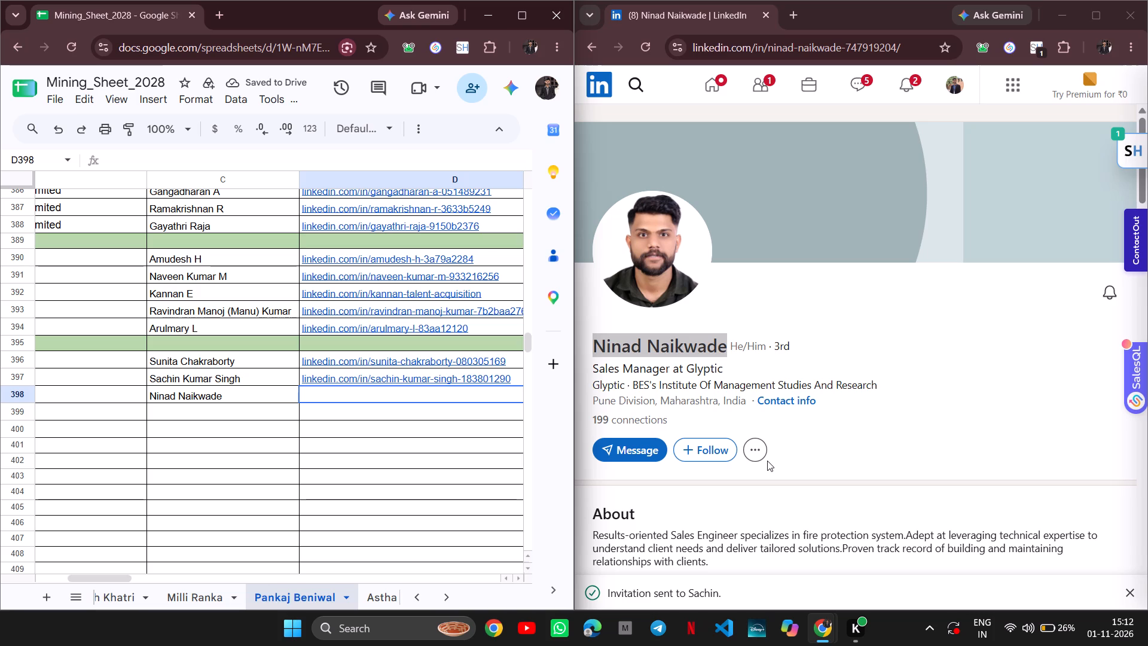
left_click(748, 449)
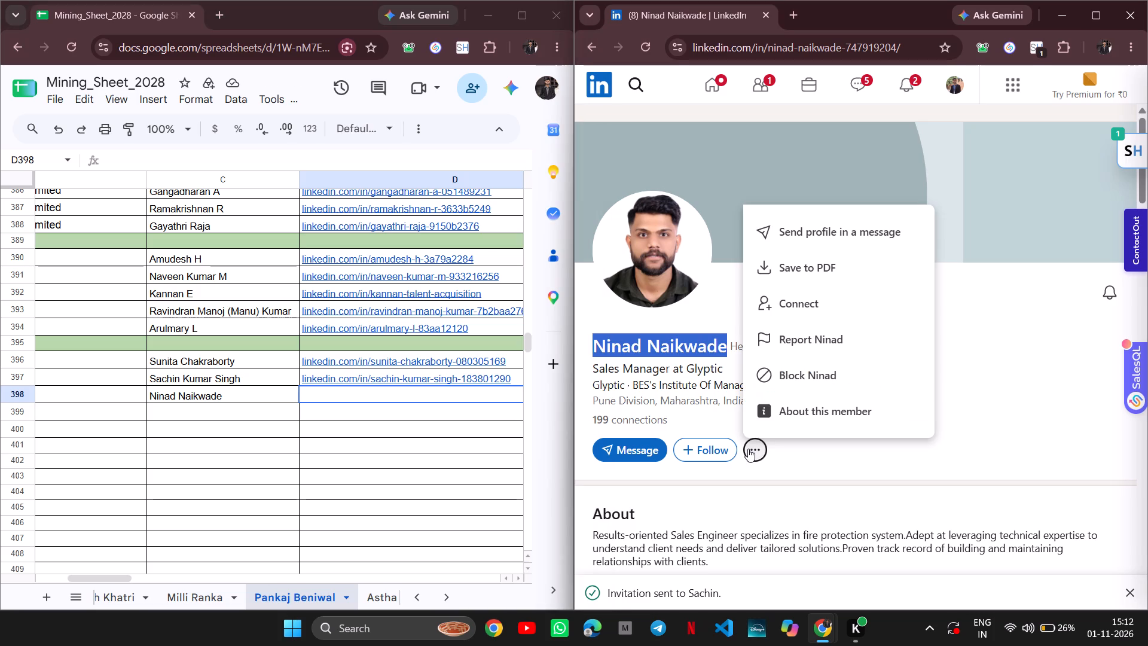
left_click(786, 300)
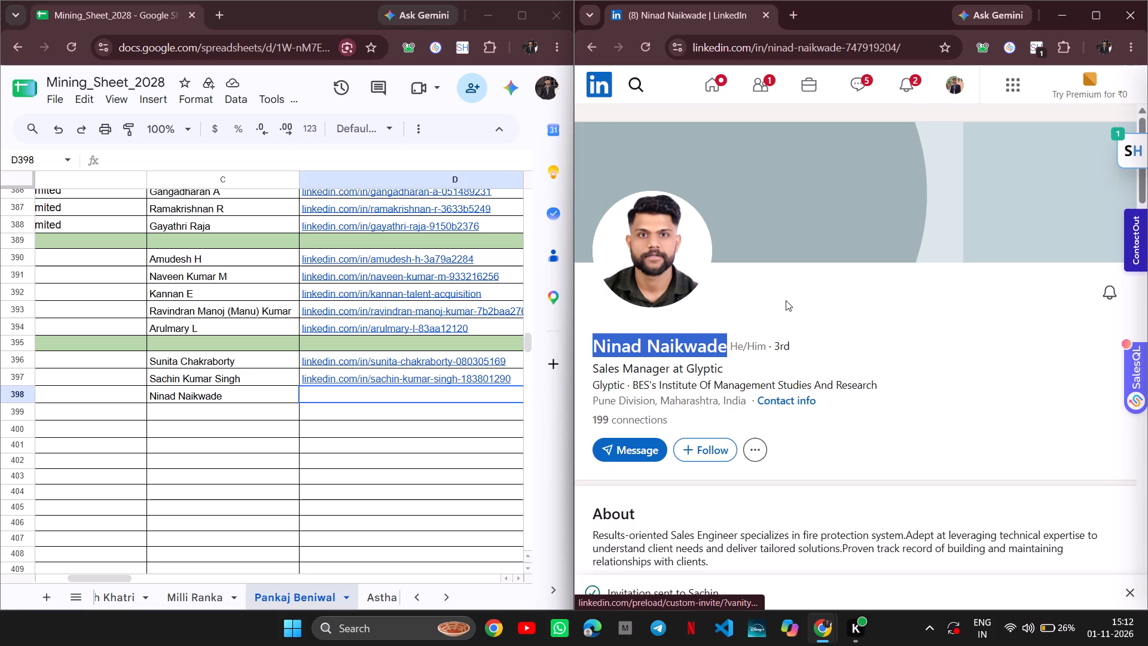
left_click(796, 394)
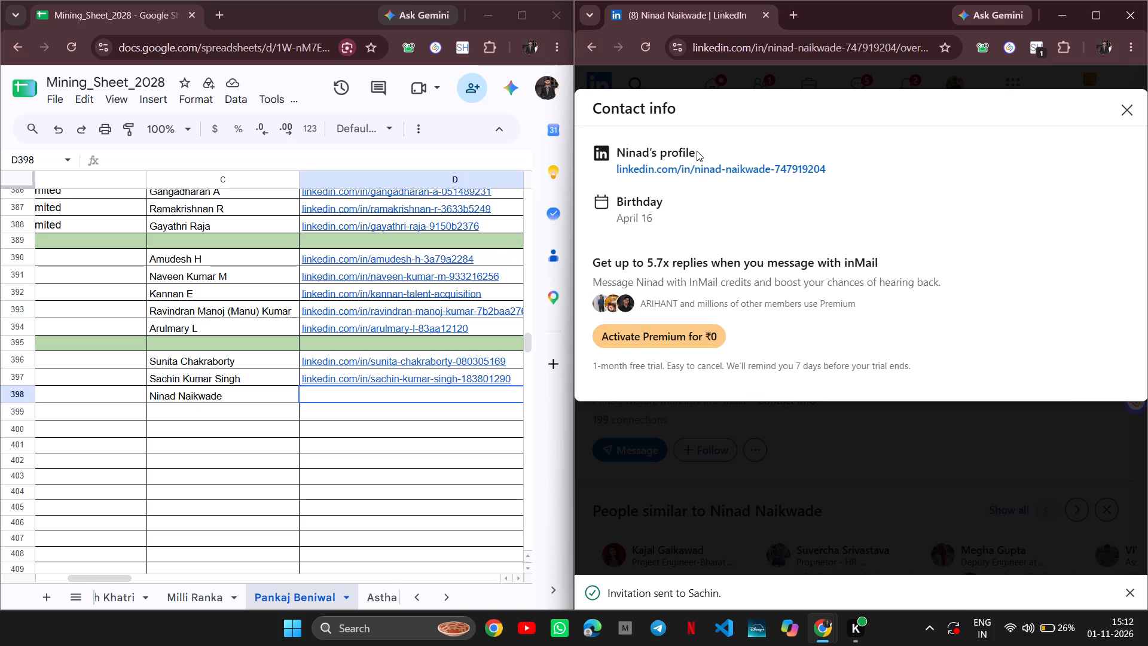
left_click_drag(695, 151, 889, 173)
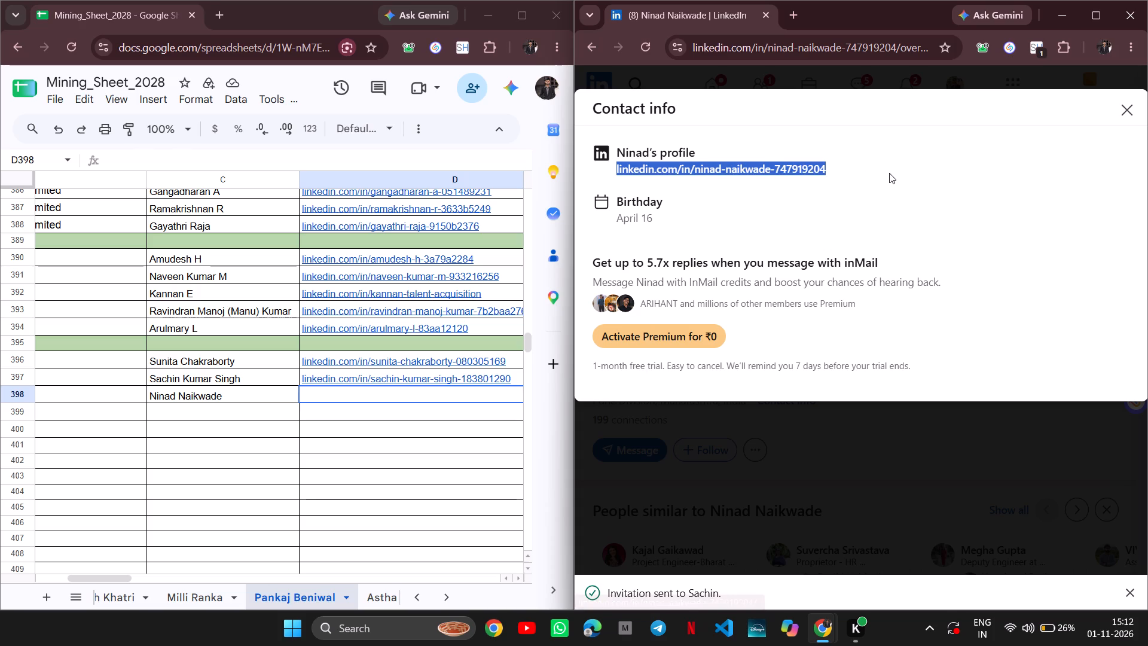
key("ctrl+c")
double_click(409, 398)
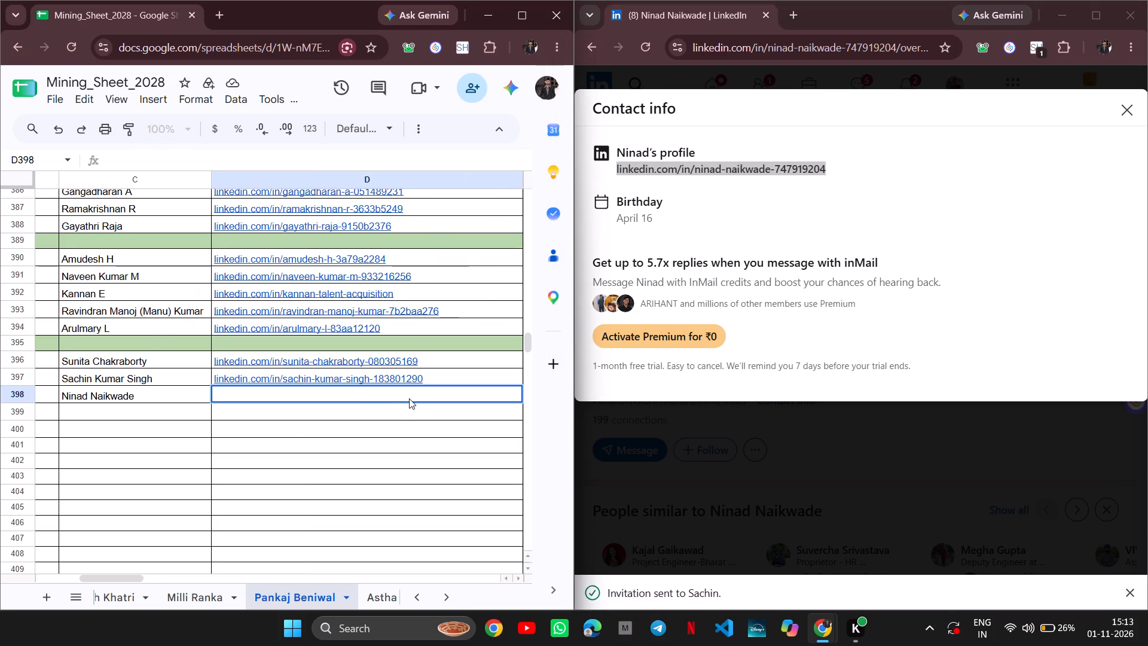
key("ctrl+v")
left_click(409, 398)
left_click(409, 398)
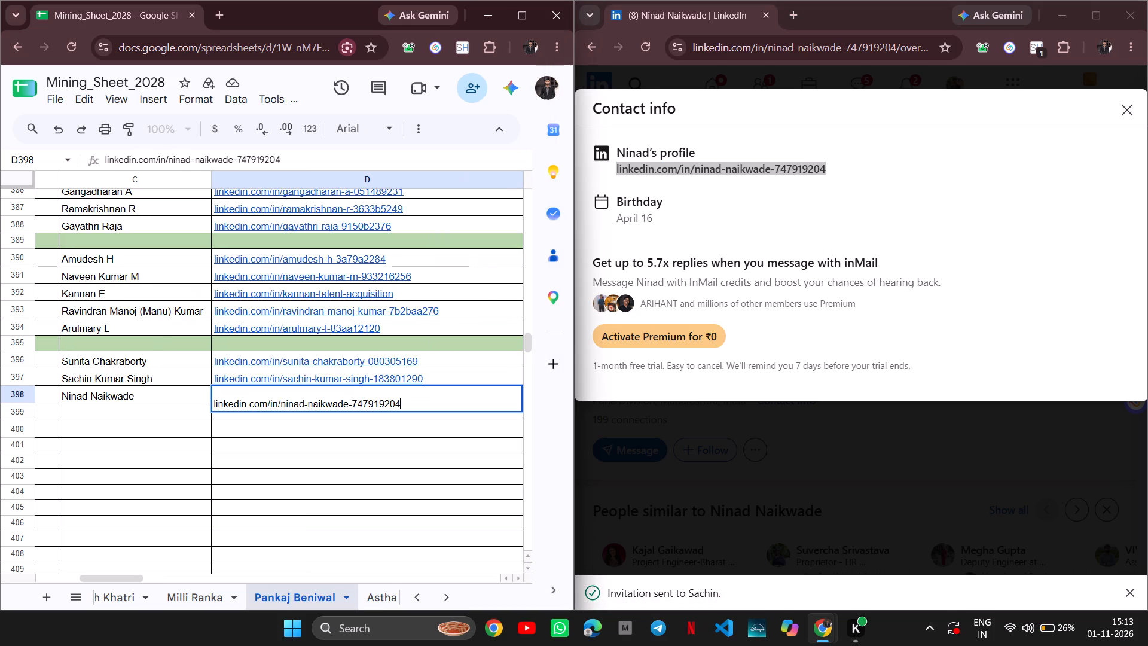
double_click(409, 398)
left_click(409, 398)
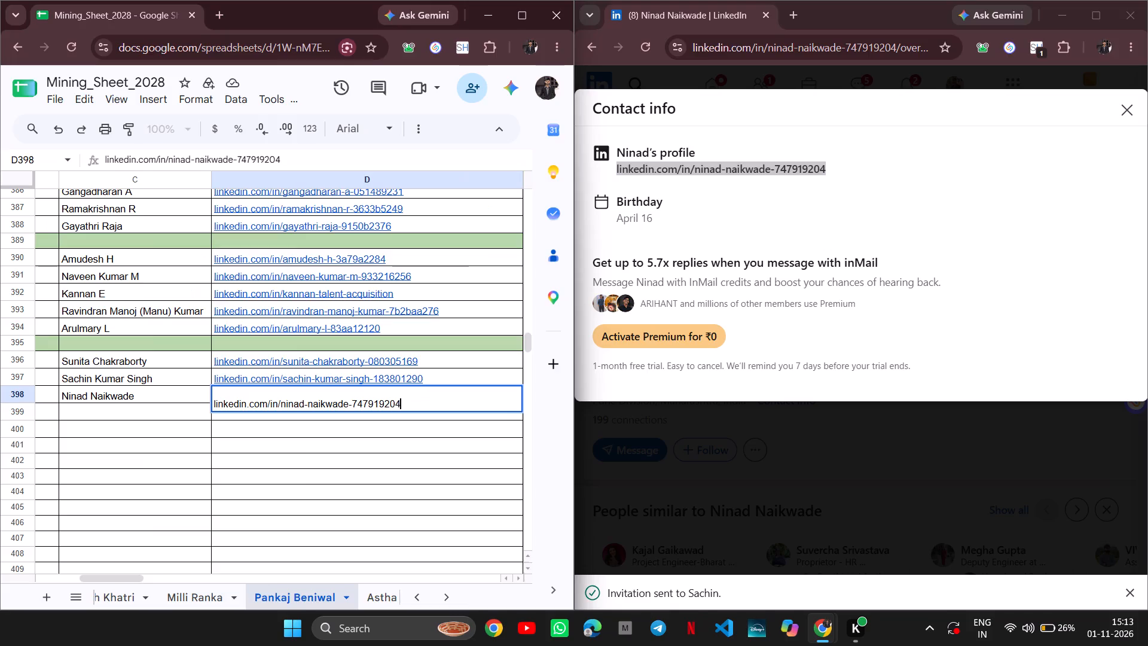
double_click(409, 398)
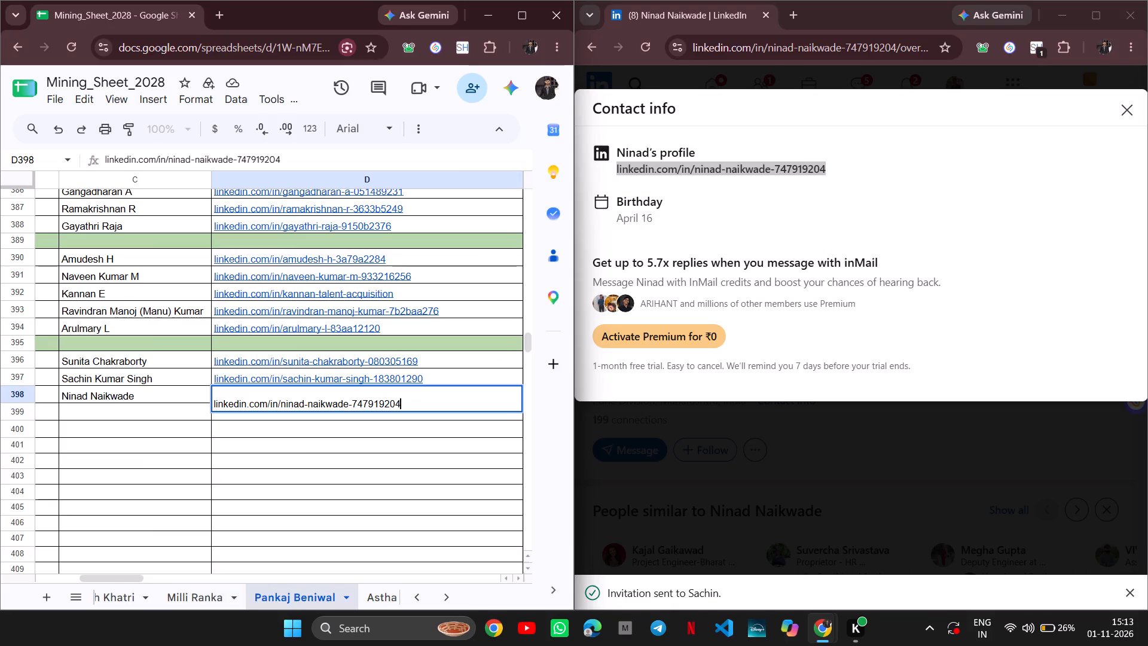
left_click(216, 403)
key("Left")
key("BackSpace")
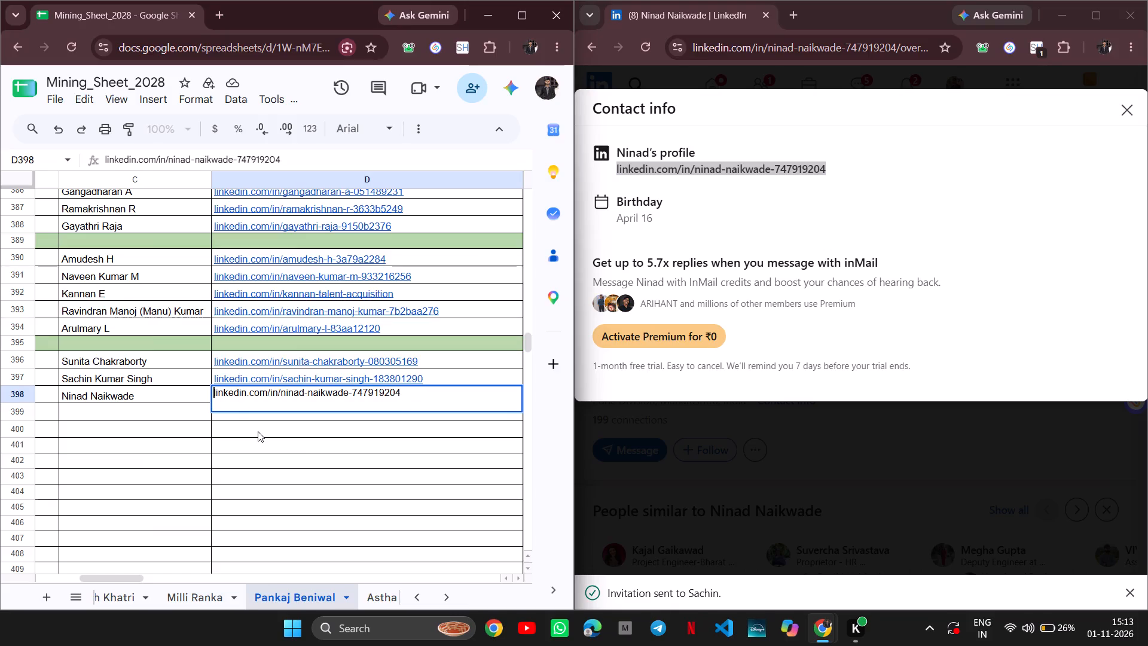
left_click(258, 431)
Select the email cell E398, and send the Sales Manager the started connection invitation without a note.
scroll(284, 423, "left", 4)
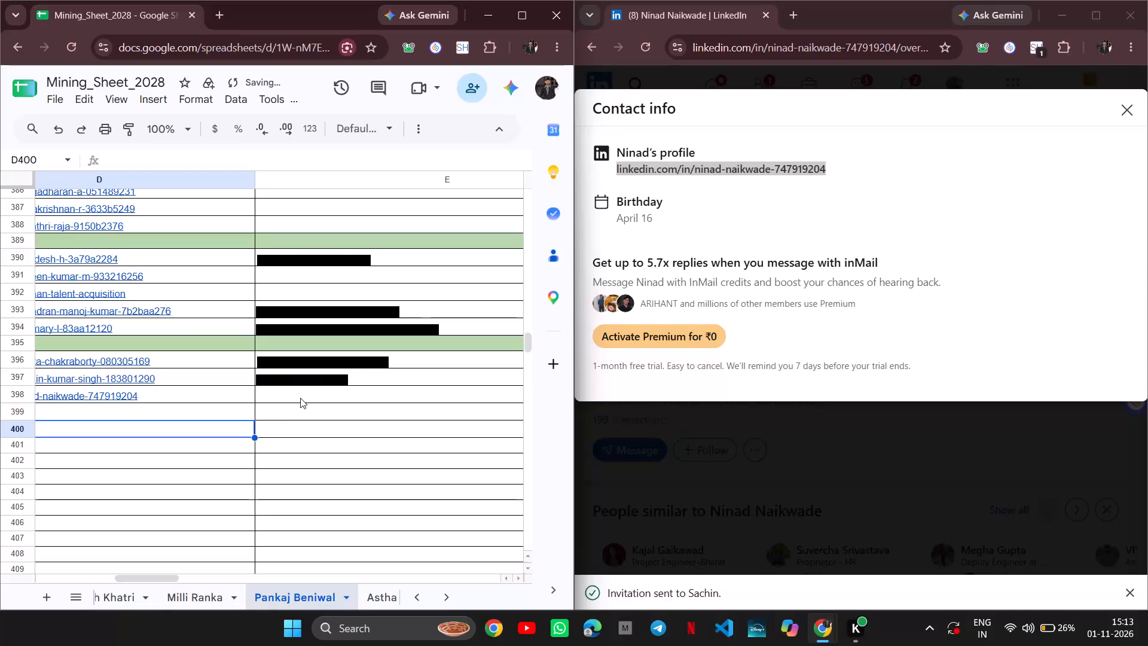
left_click(303, 394)
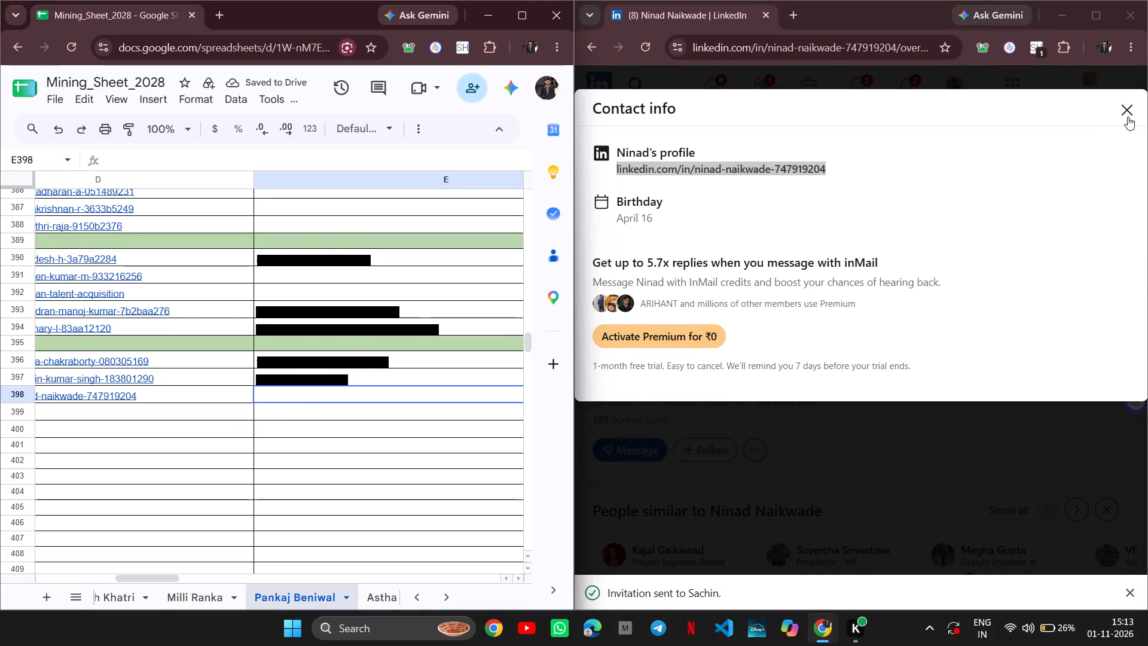
left_click(1128, 116)
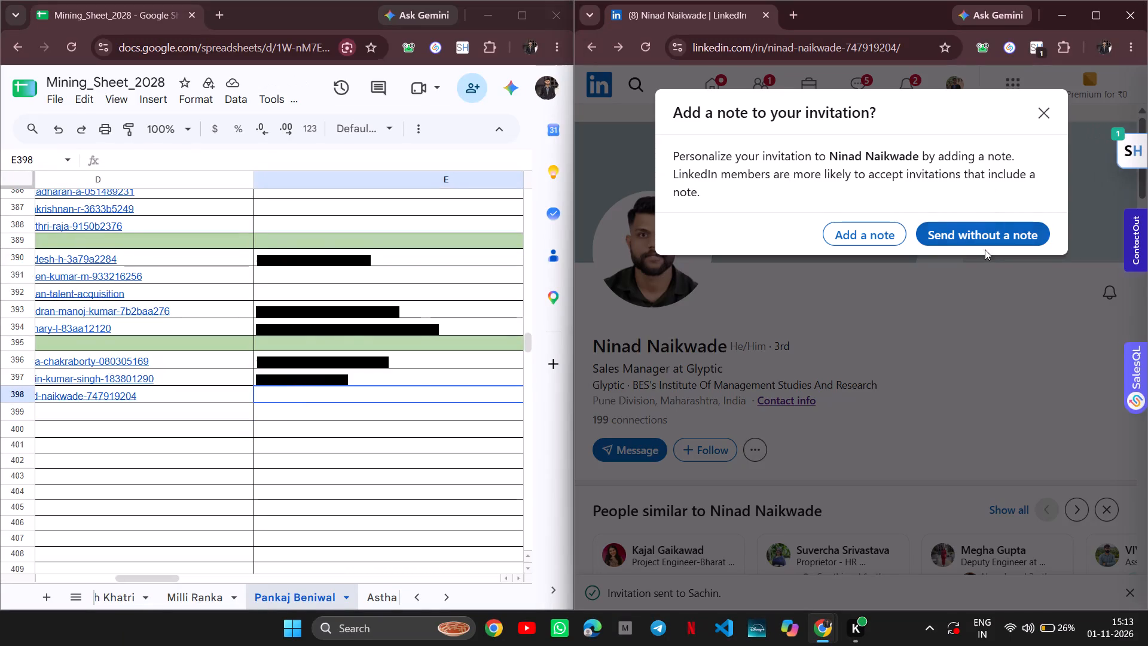
left_click(987, 232)
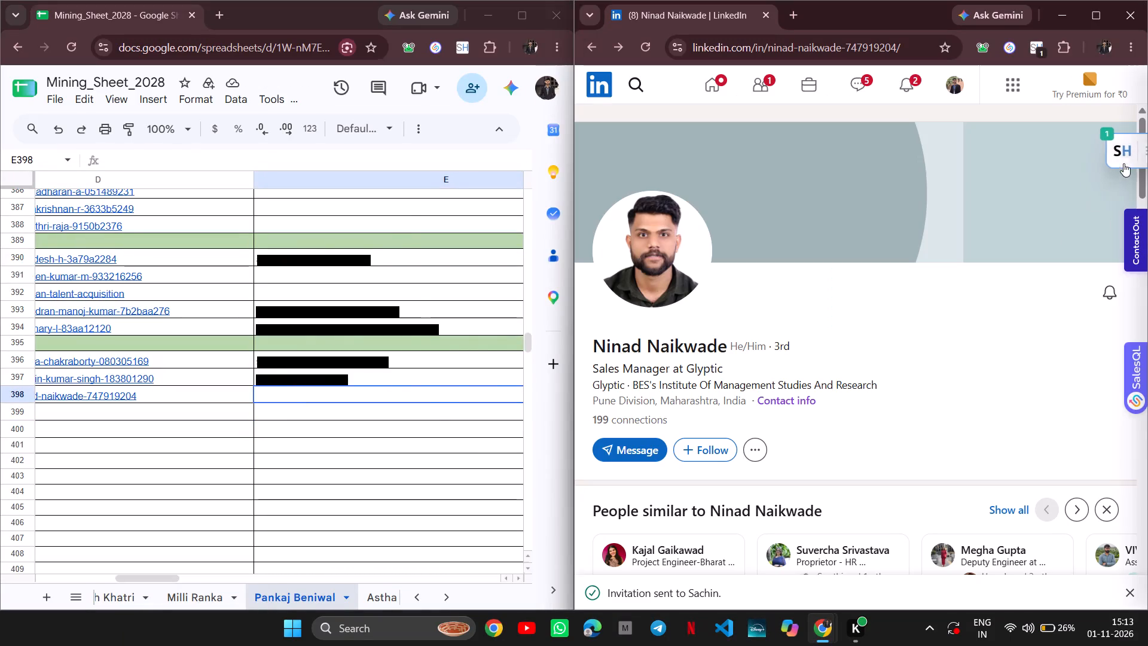
Look up the Sales Manager's contact details with SignalHire and close its results.
left_click(1105, 148)
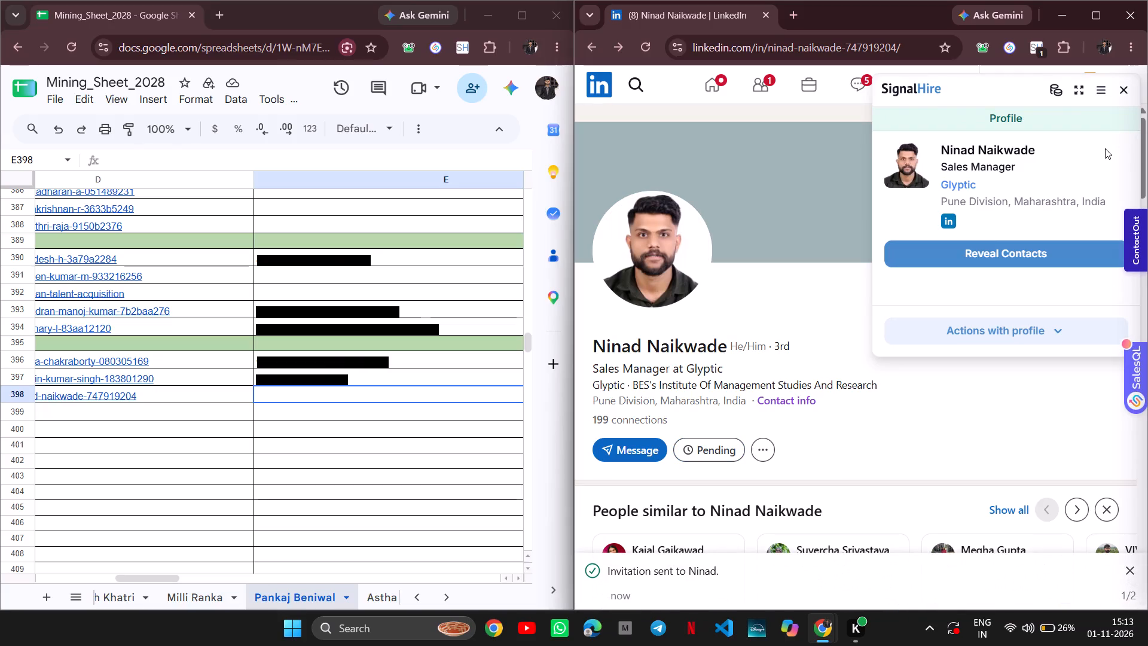
left_click(1025, 252)
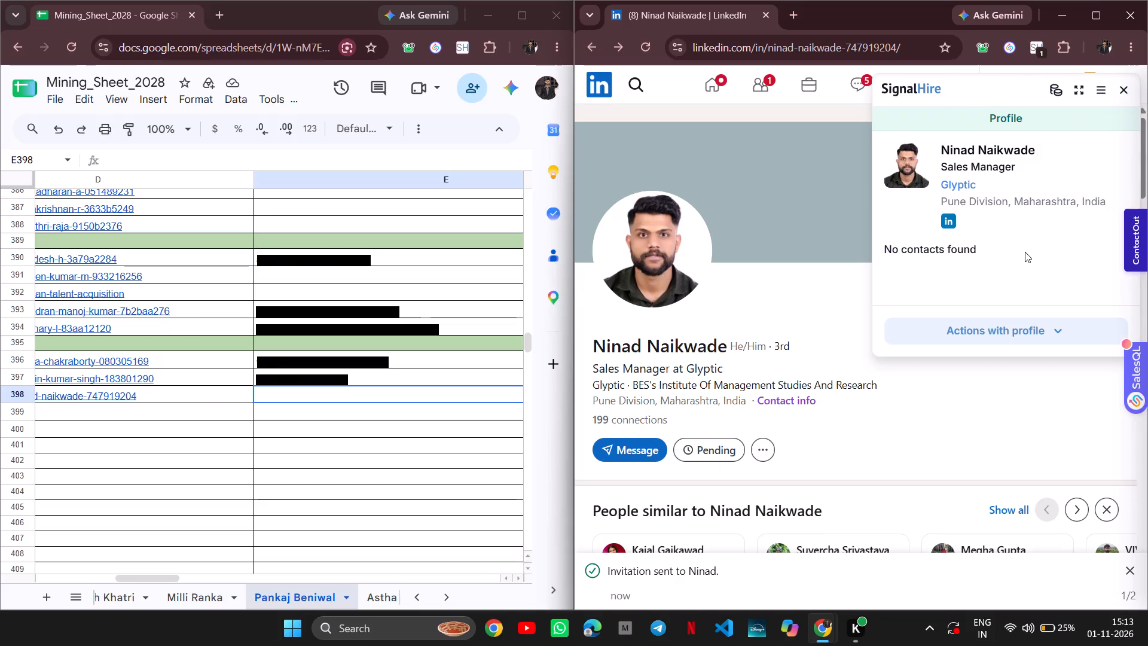
left_click(1126, 96)
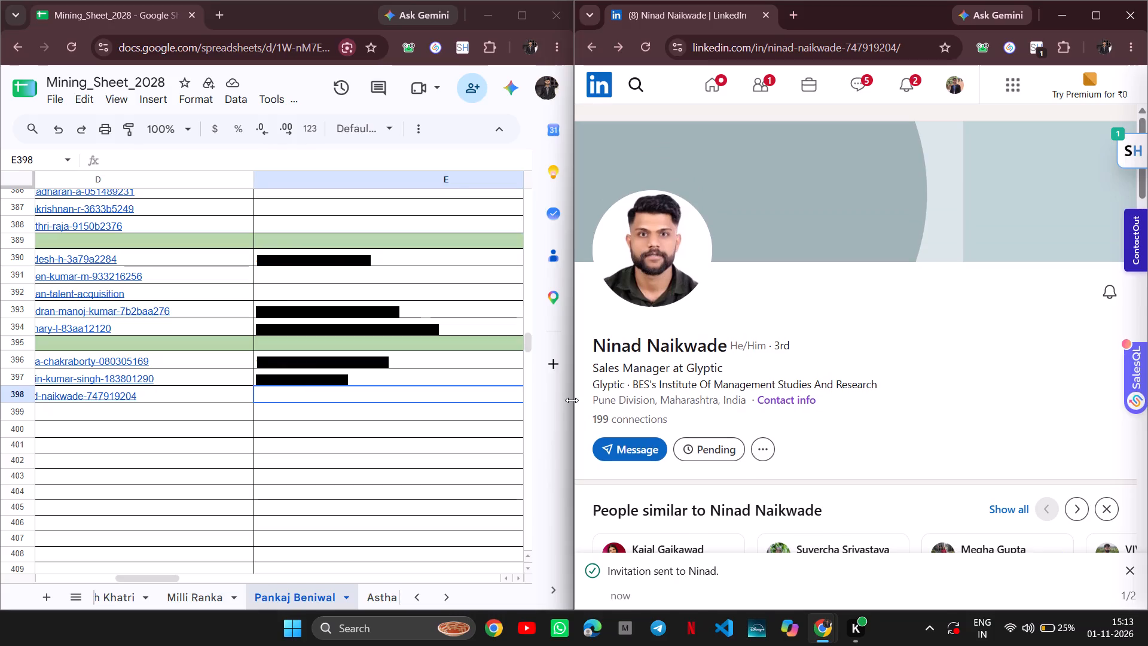
Set the role tag in cell I398 to Manager only, deselecting Junior Manager.
scroll(425, 405, "left", 7)
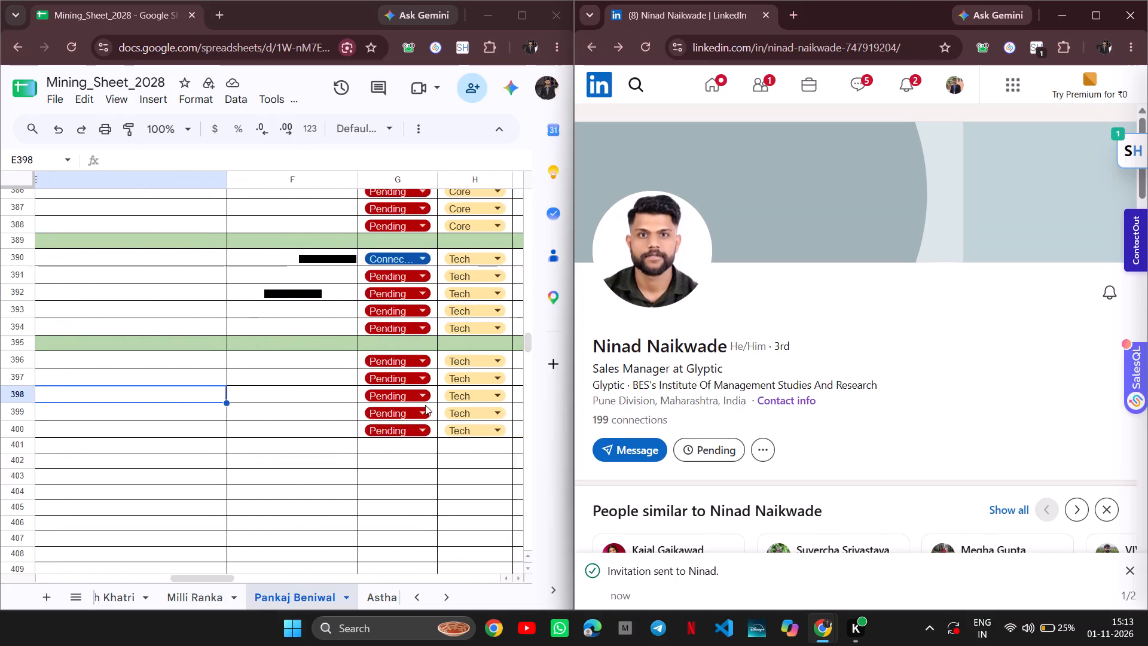
scroll(425, 405, "left", 3)
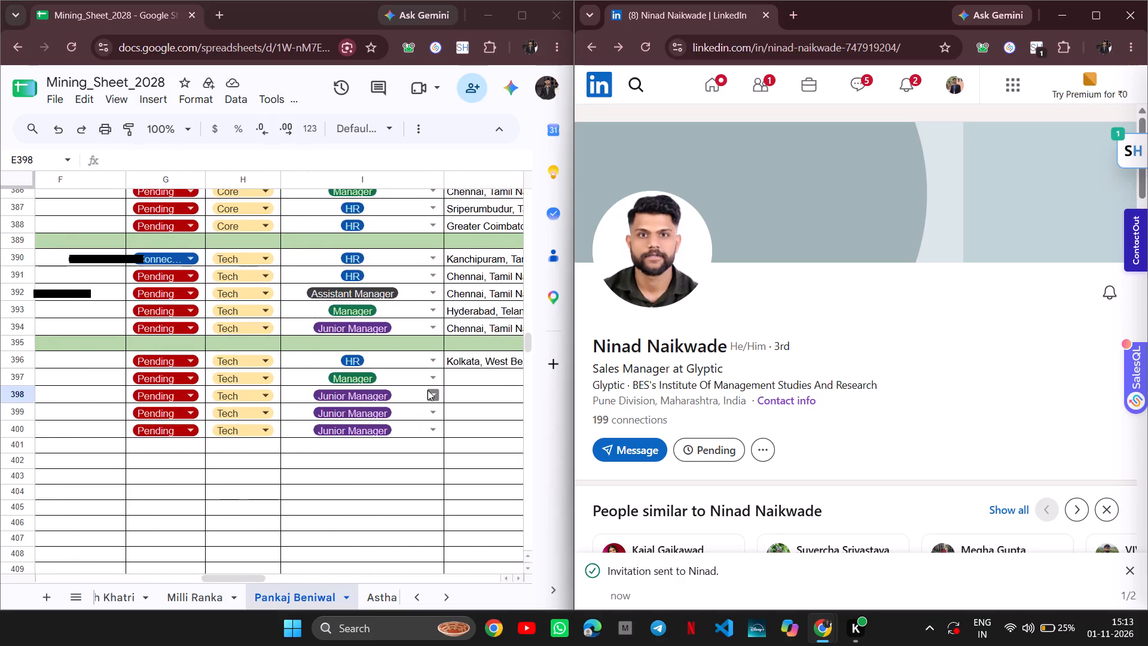
left_click(428, 390)
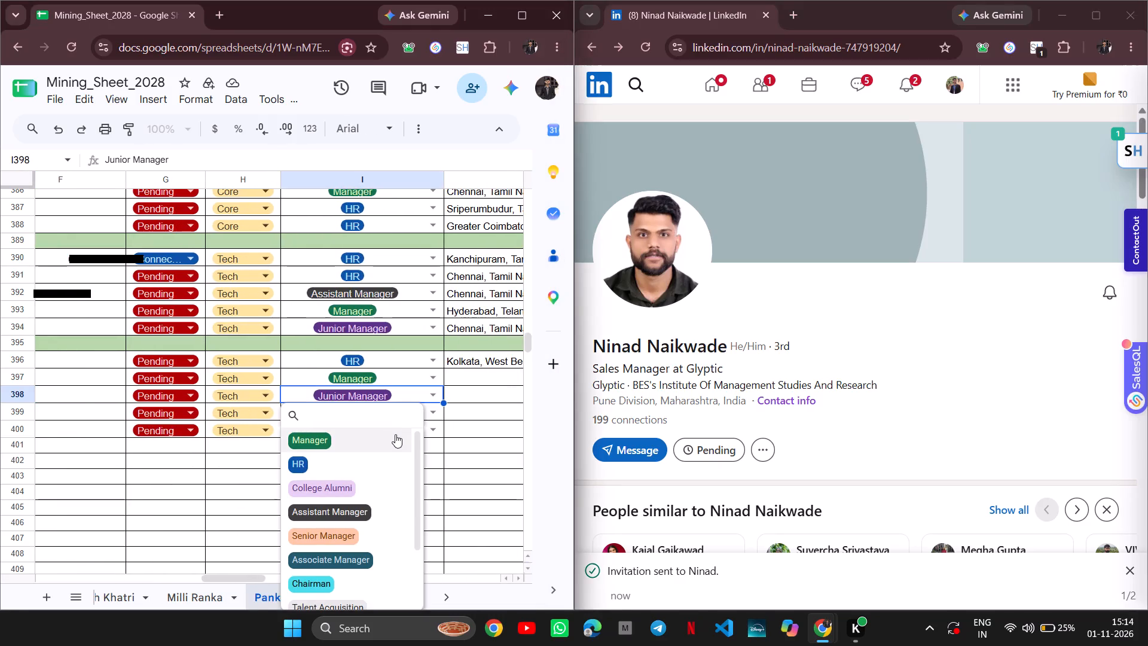
left_click(386, 444)
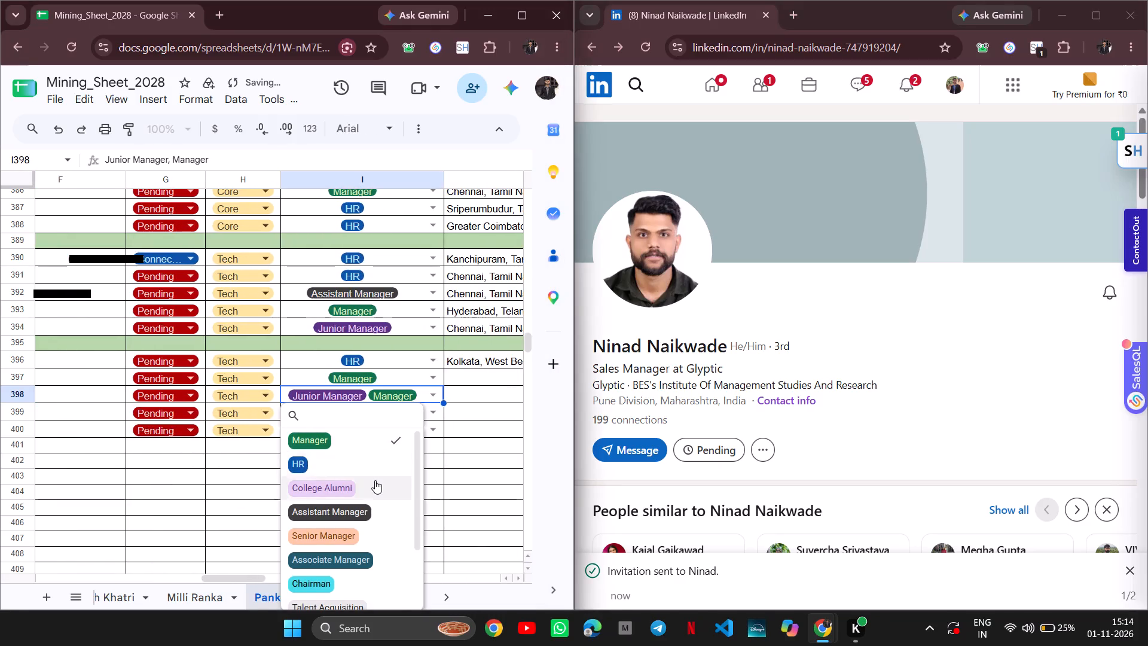
scroll(375, 480, "down", 4)
left_click(349, 581)
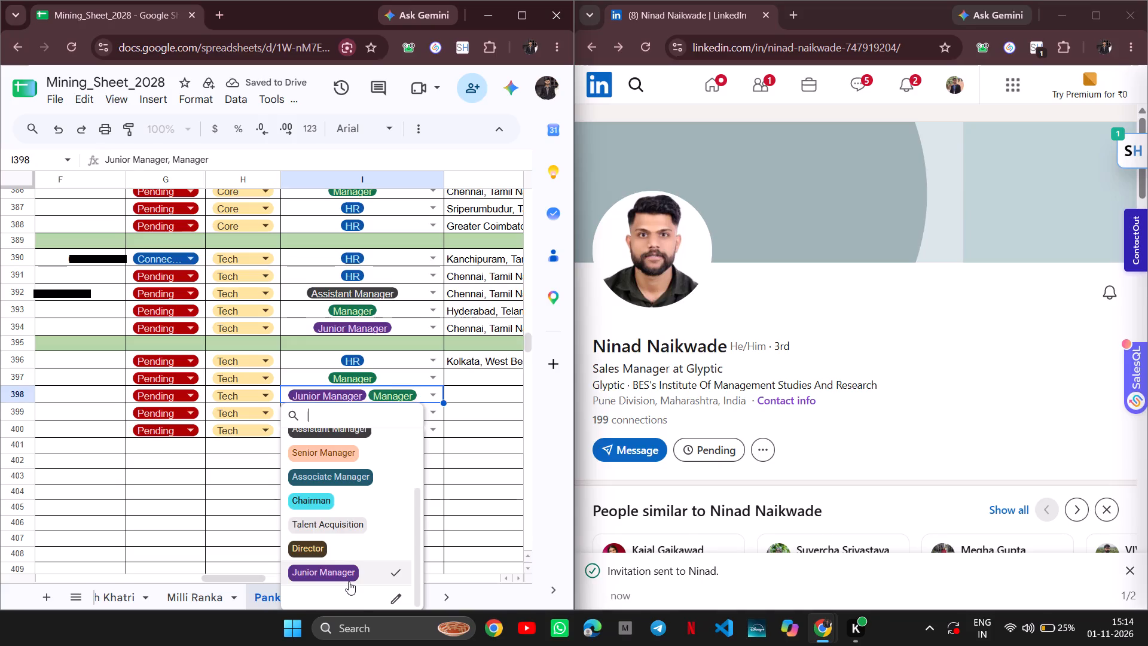
left_click(457, 461)
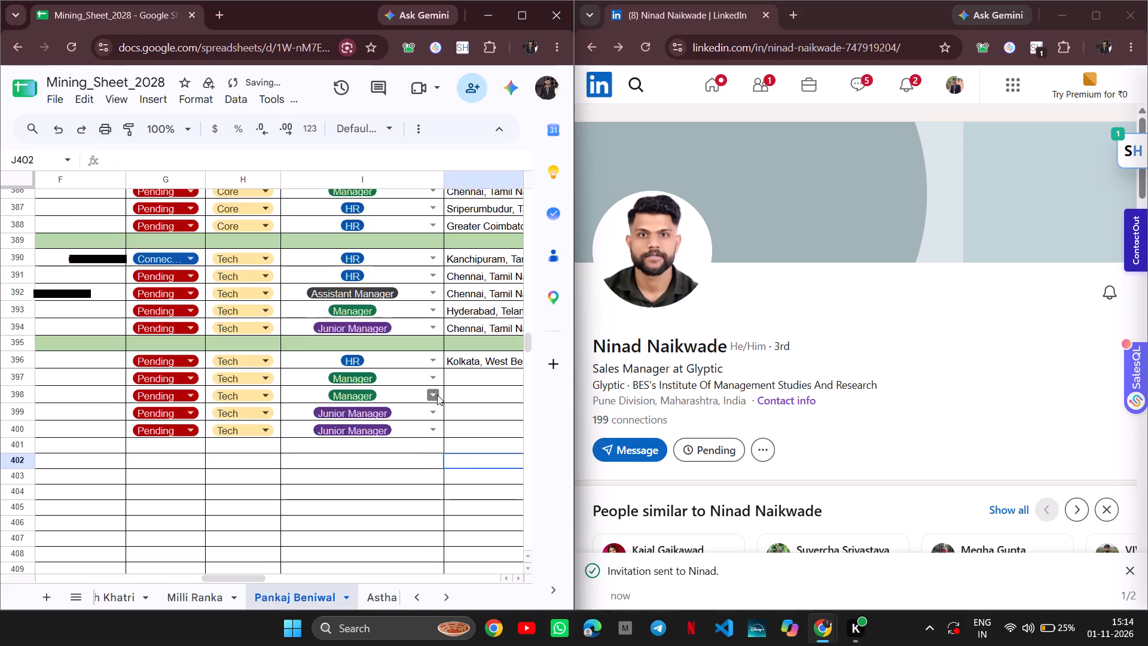
left_click(459, 394)
scroll(459, 394, "left", 1)
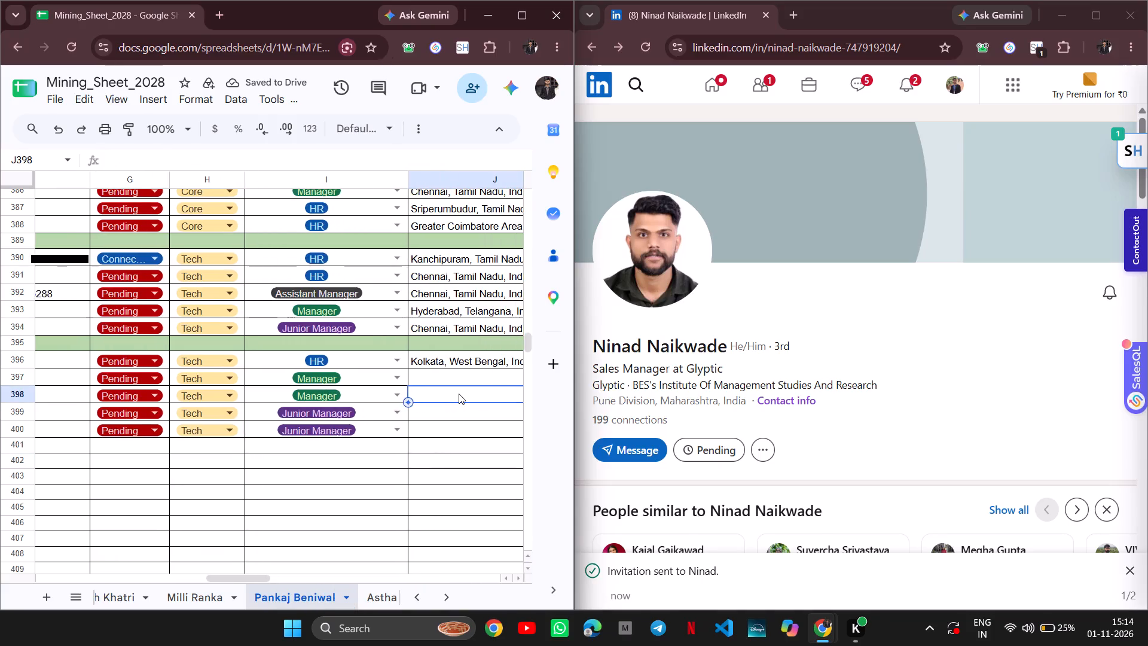
scroll(459, 394, "left", 1)
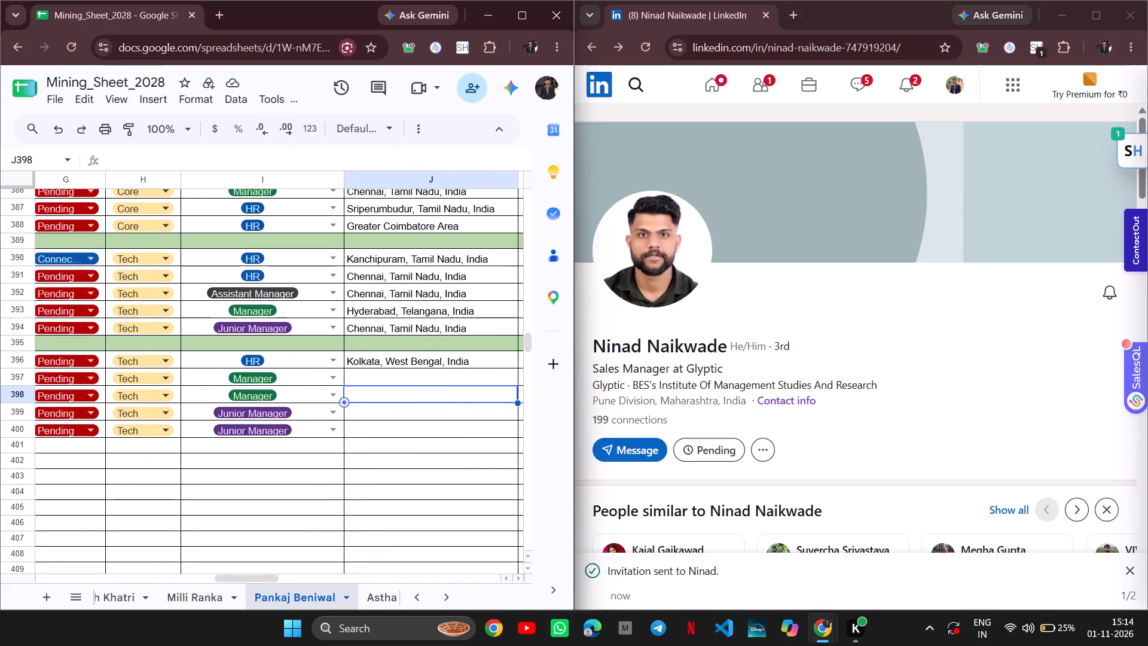
left_click_drag(745, 403, 696, 404)
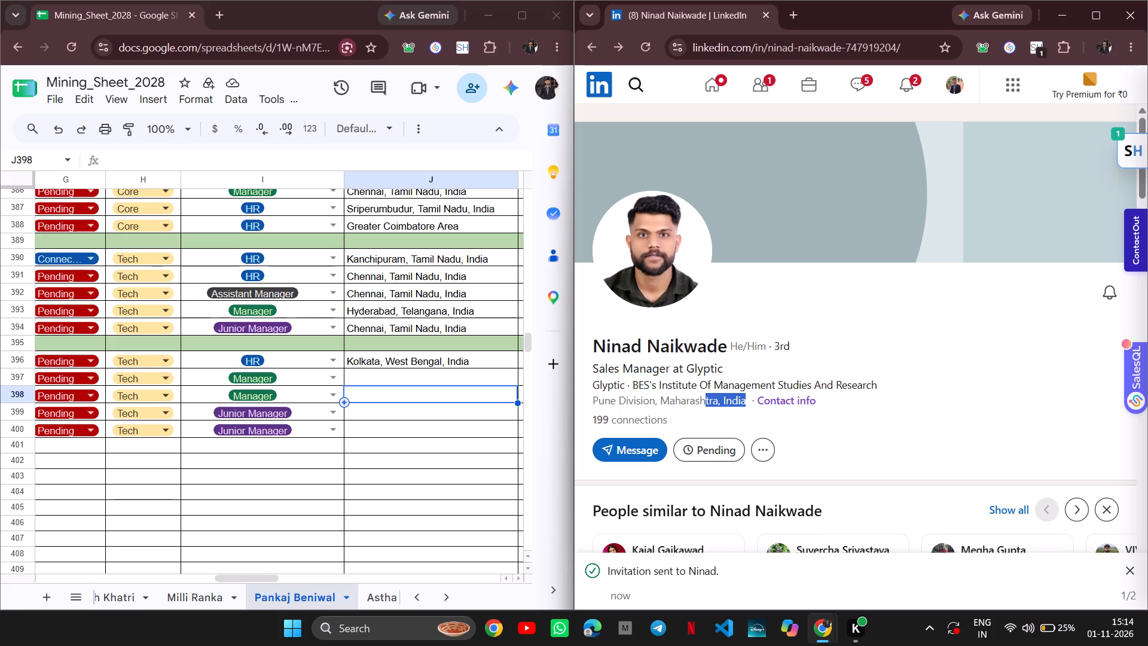
left_click_drag(696, 404, 594, 406)
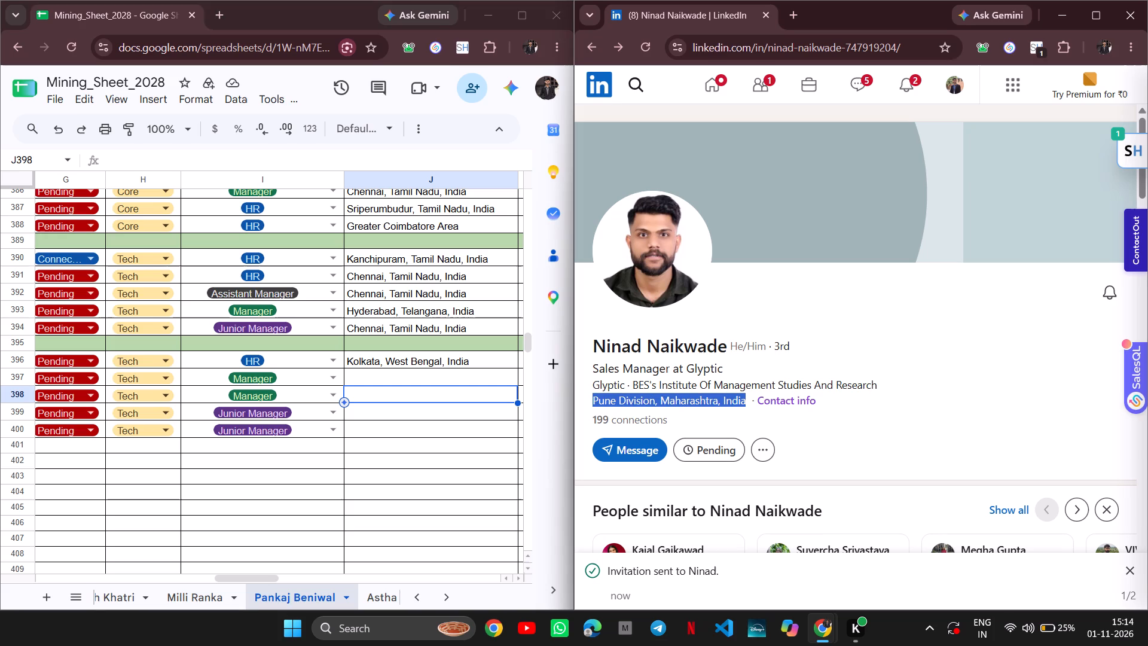
key("ctrl+c")
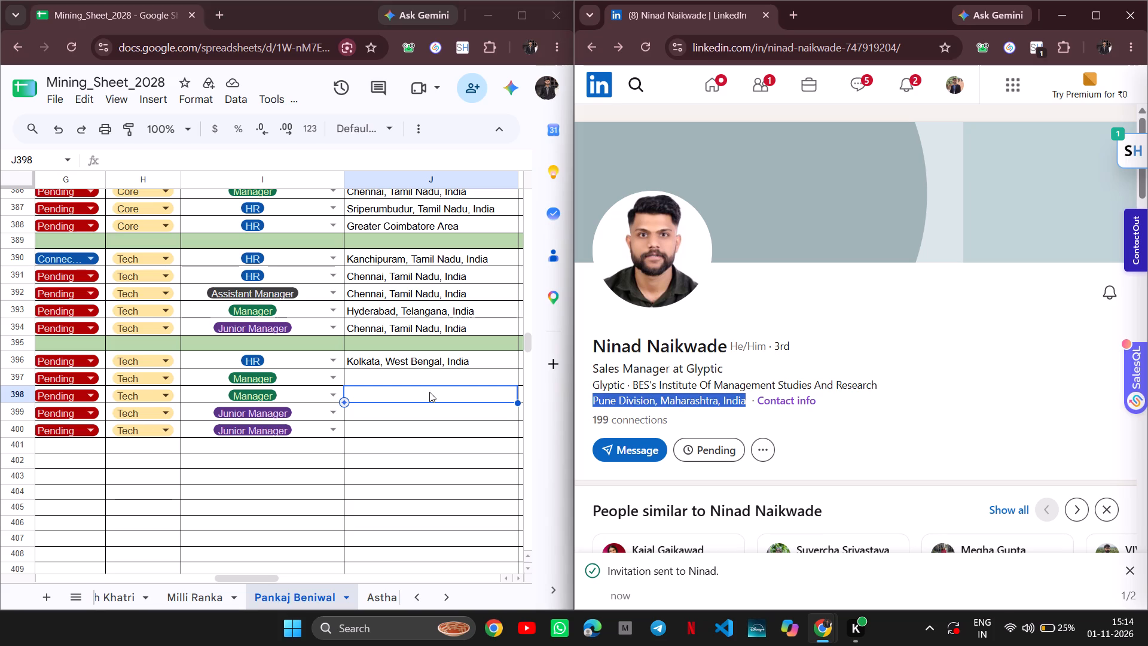
double_click(430, 395)
key("ctrl+v")
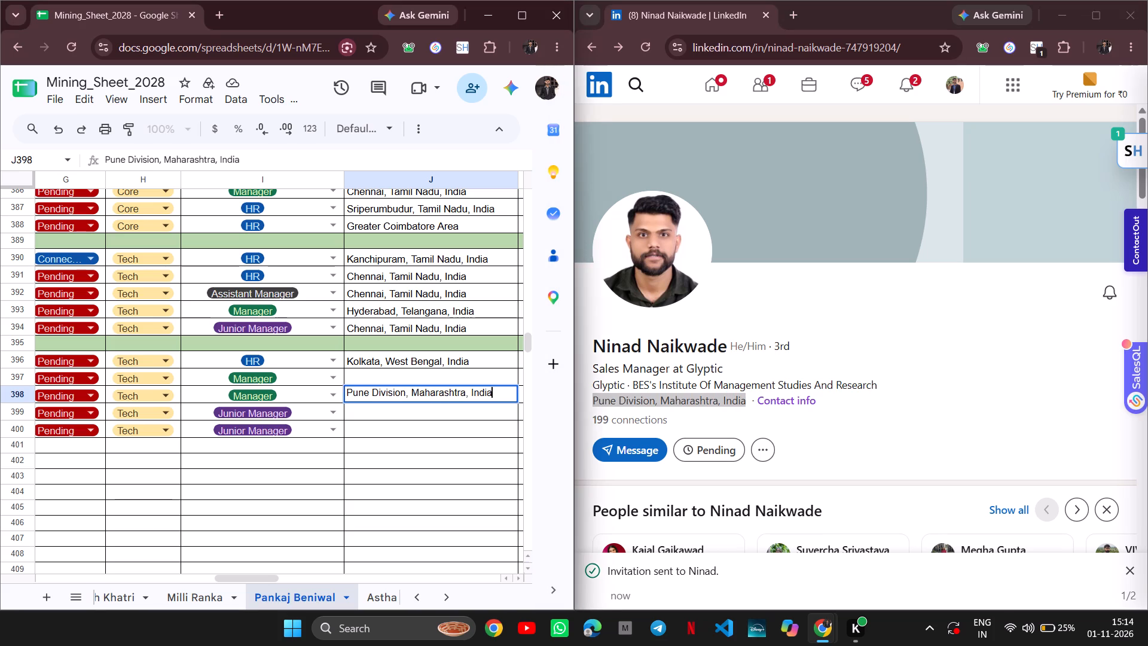
left_click(428, 408)
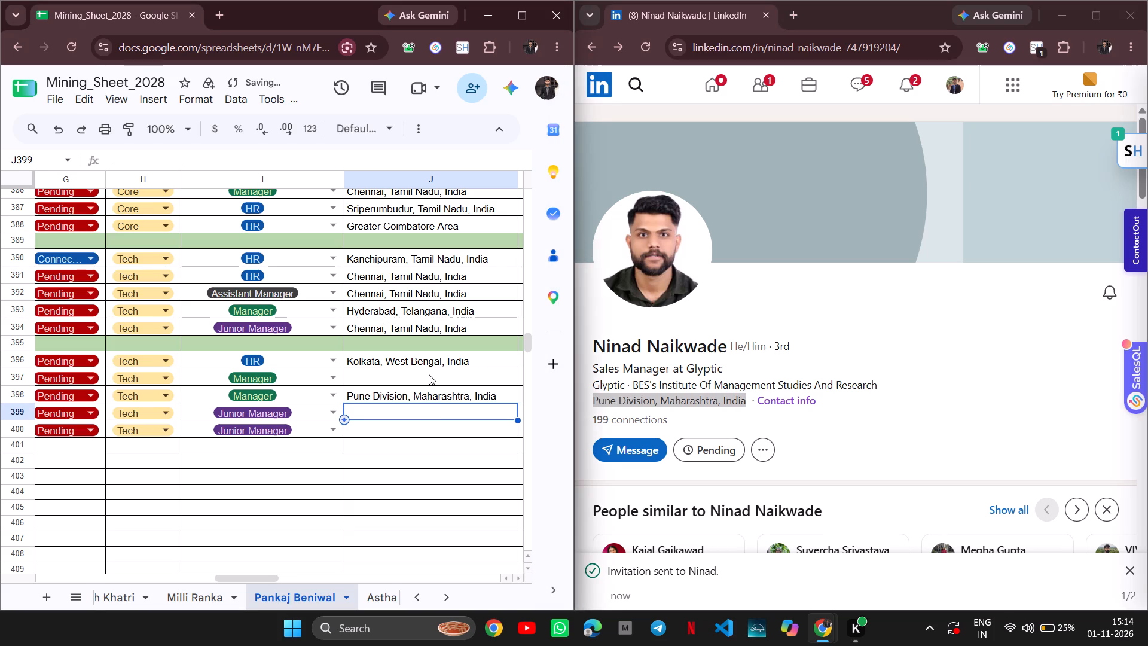
Select cell J397, the empty location cell of the Regional Sales Manager's row.
left_click(429, 374)
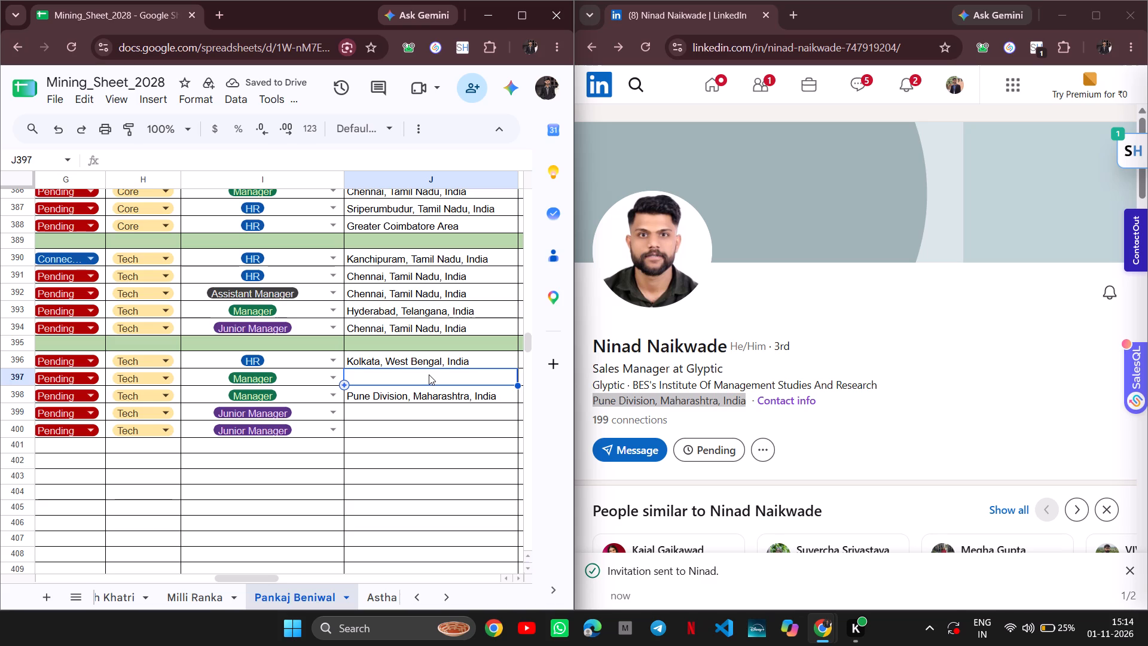
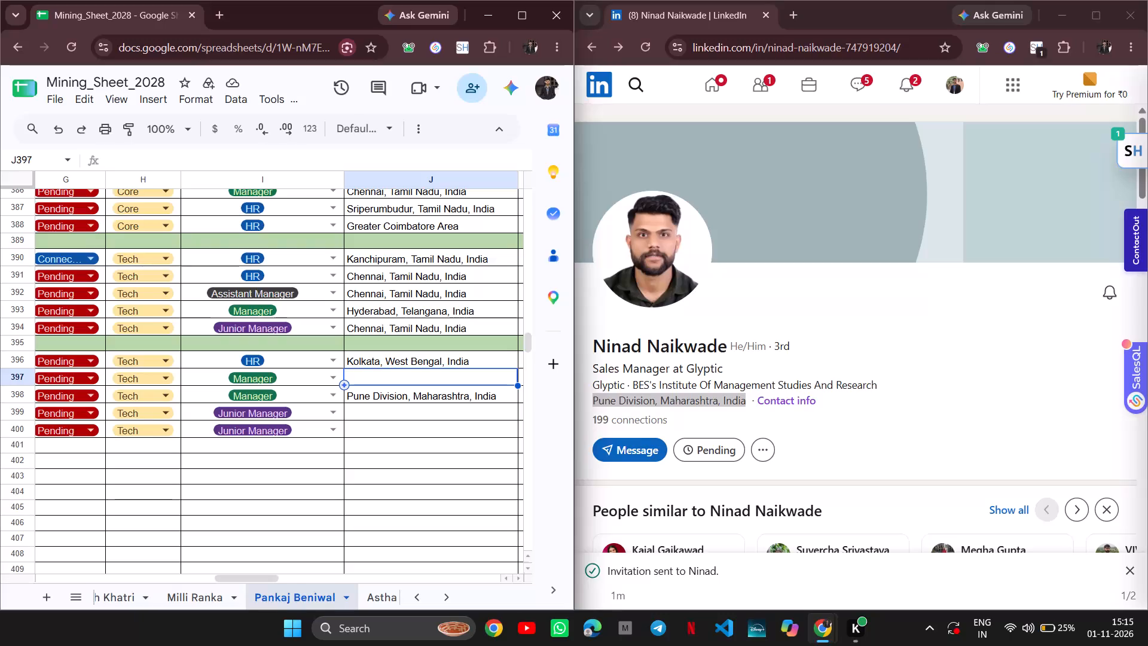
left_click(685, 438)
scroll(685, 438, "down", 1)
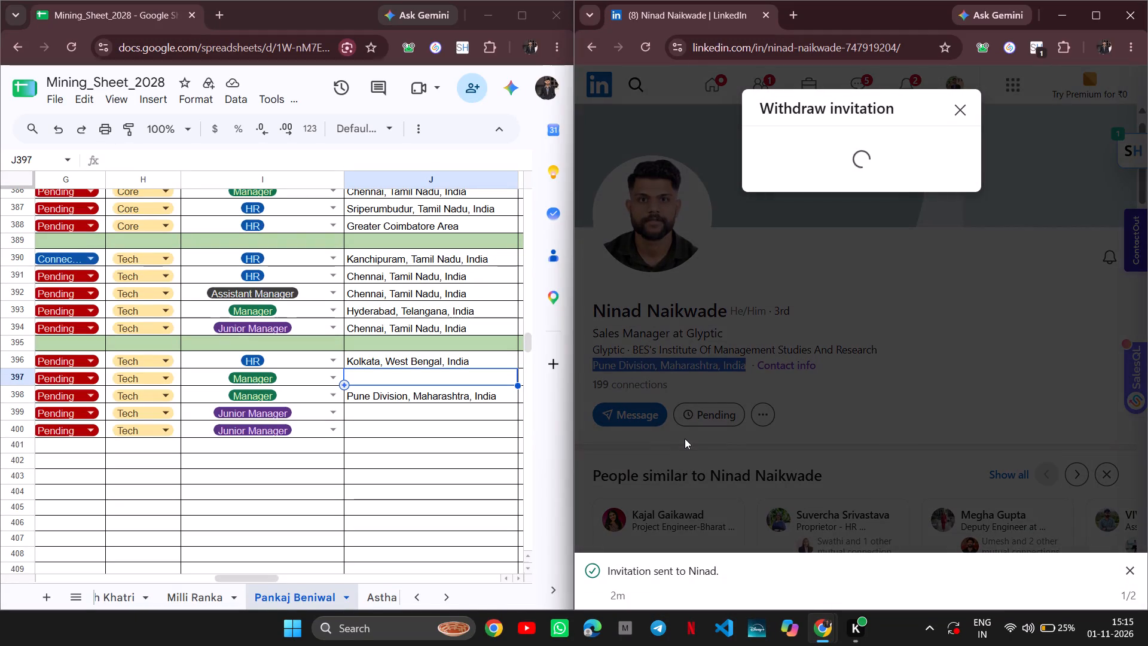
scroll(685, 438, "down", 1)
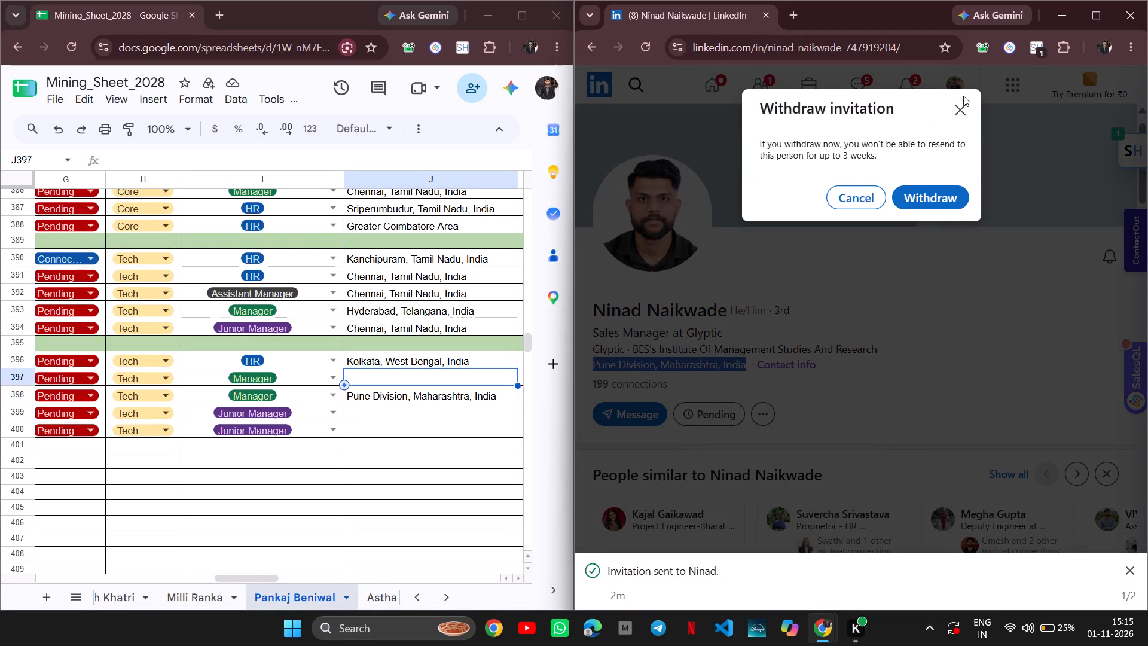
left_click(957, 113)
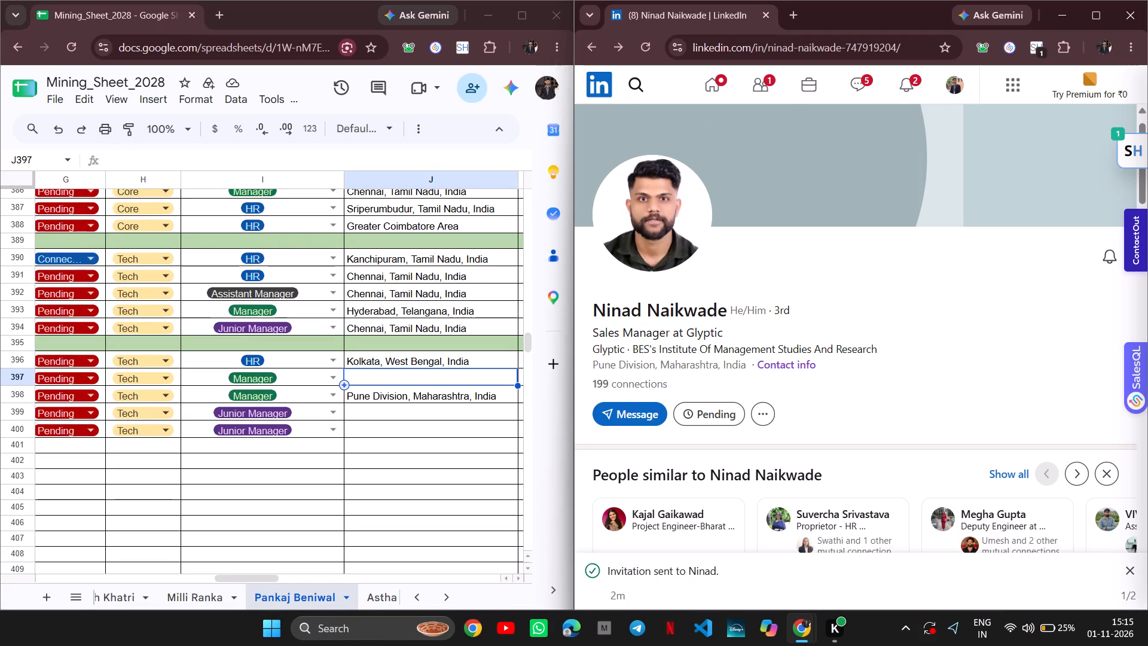
left_click(594, 48)
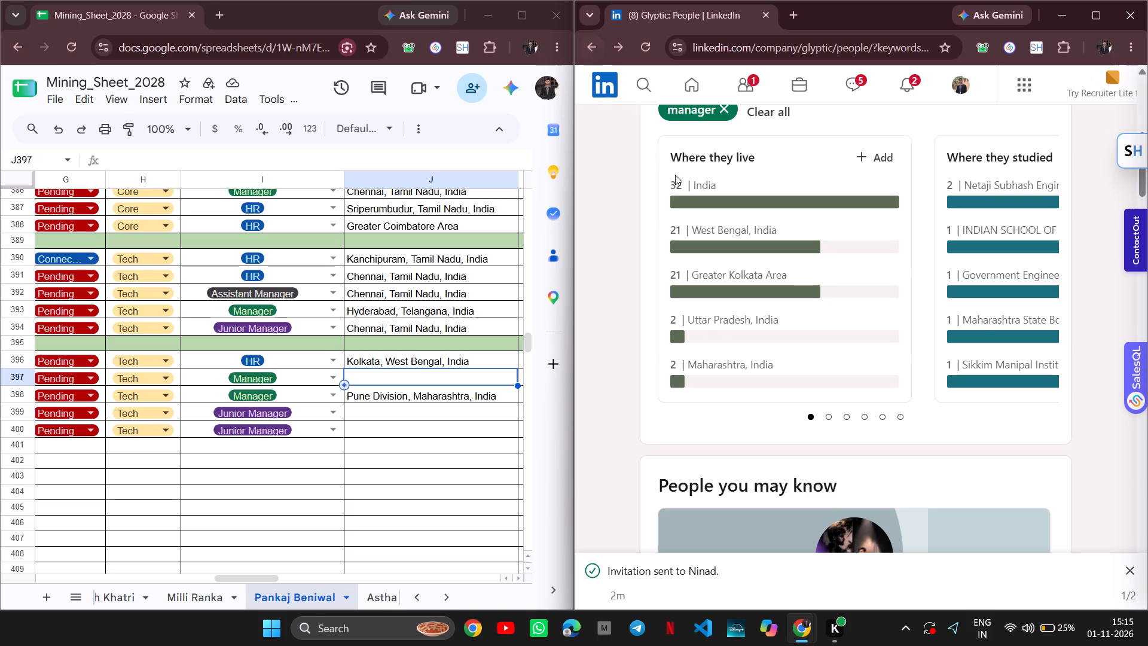
scroll(675, 175, "down", 5)
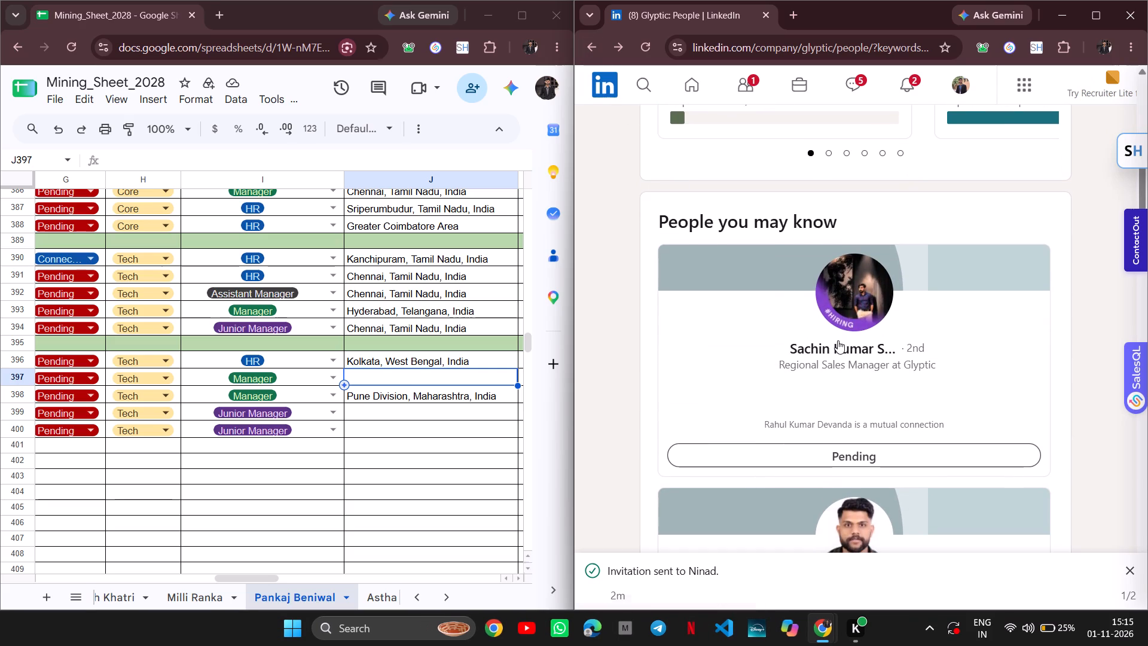
left_click(838, 340)
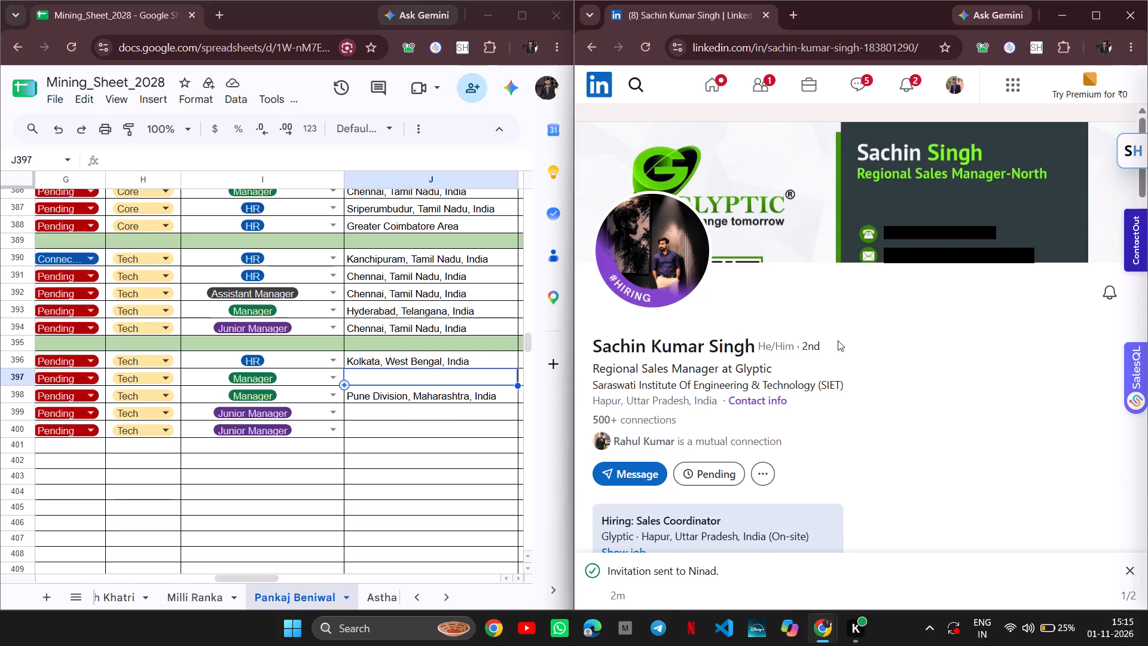
scroll(838, 340, "down", 4)
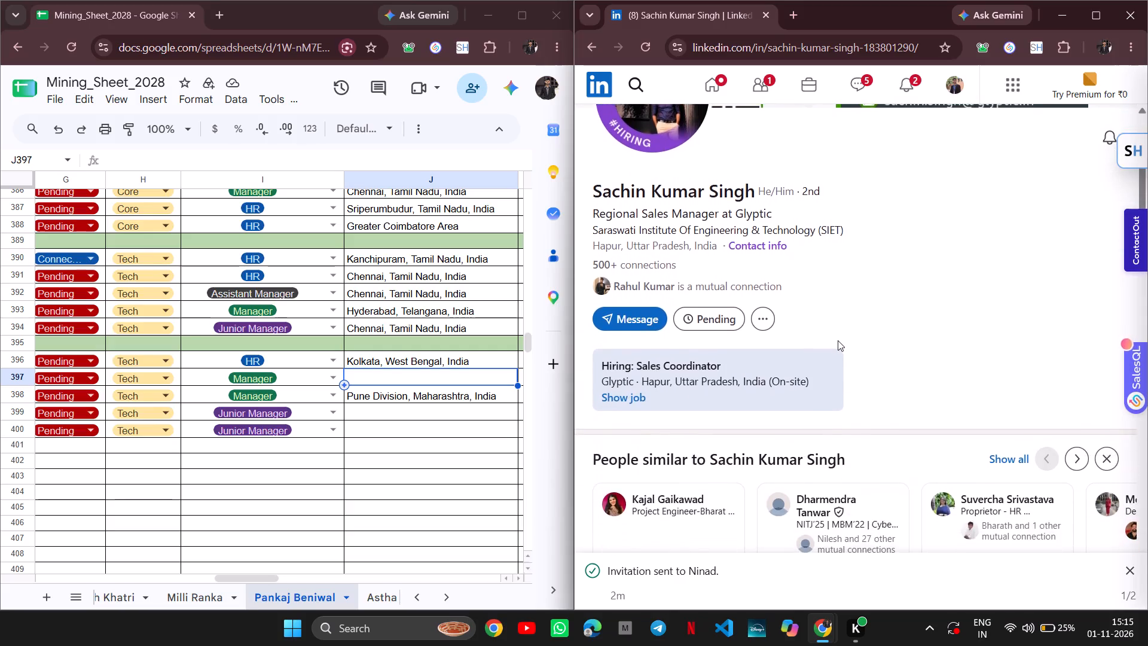
scroll(838, 340, "down", 7)
scroll(838, 340, "up", 1)
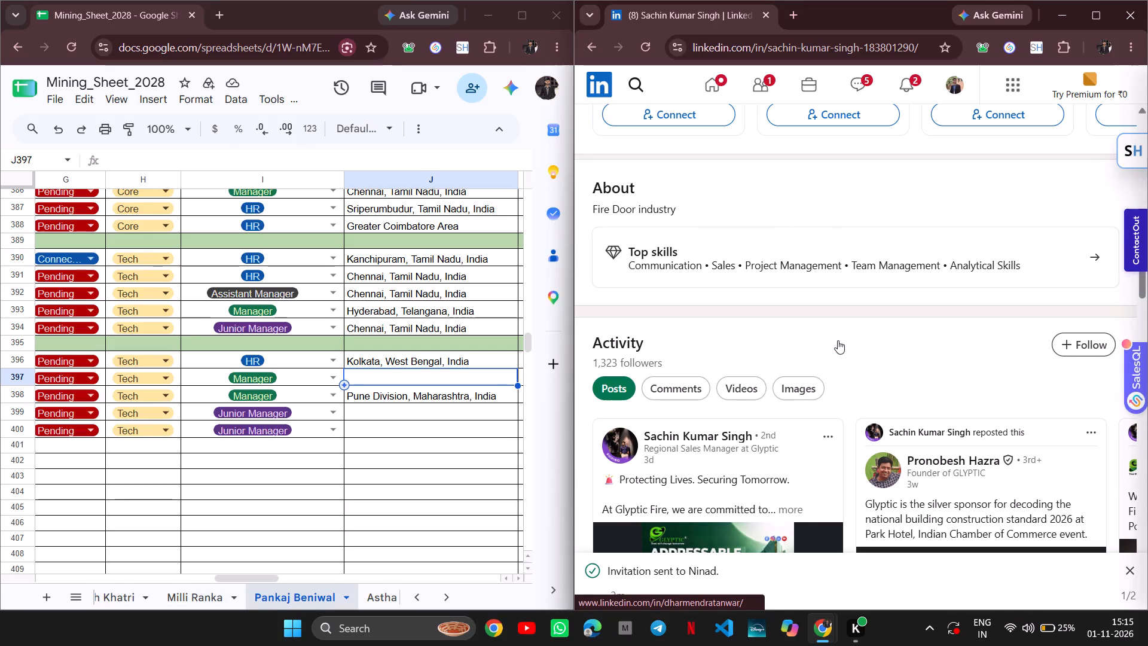
scroll(838, 340, "up", 2)
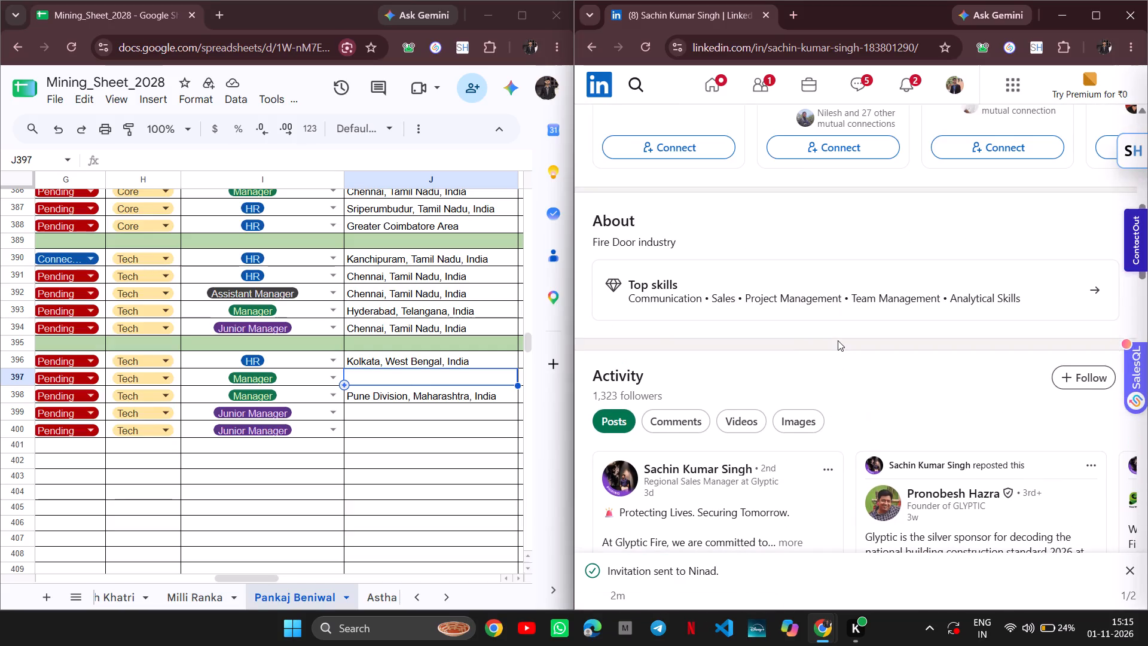
scroll(838, 340, "up", 1)
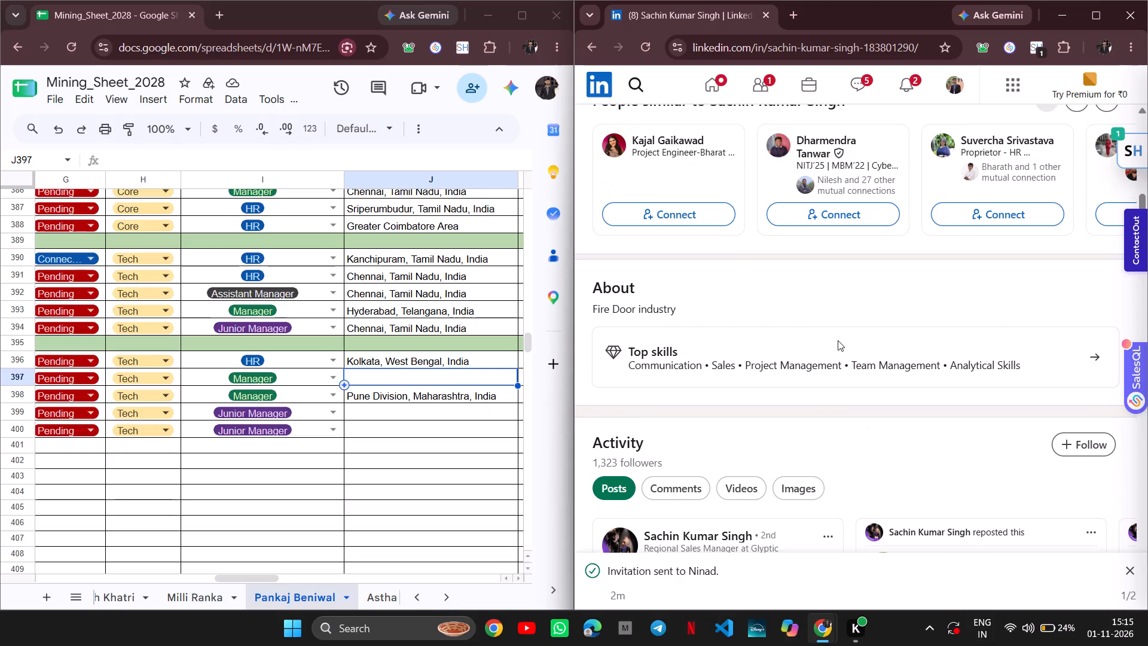
scroll(838, 340, "up", 7)
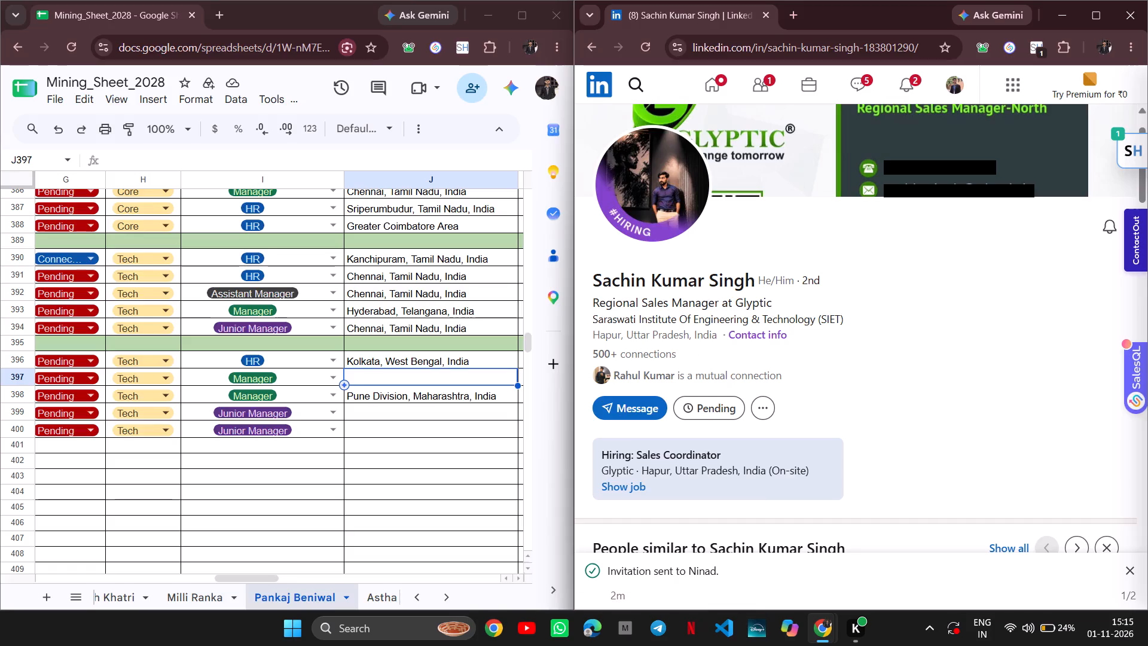
left_click_drag(716, 334, 588, 330)
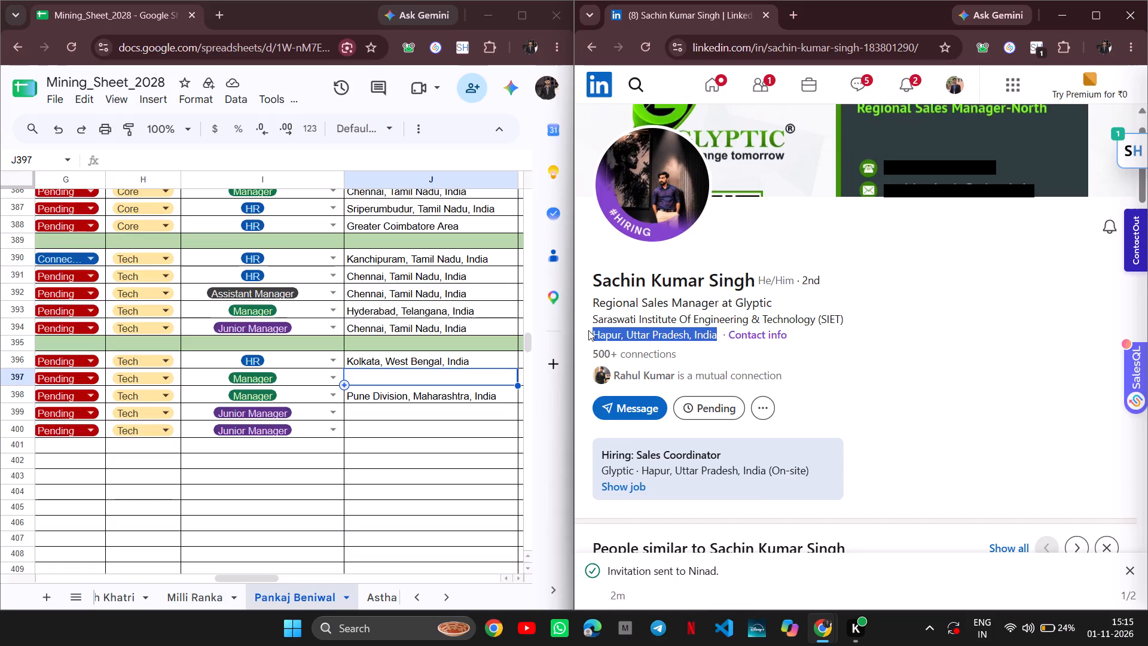
key("ctrl+c")
double_click(423, 373)
key("ctrl+v")
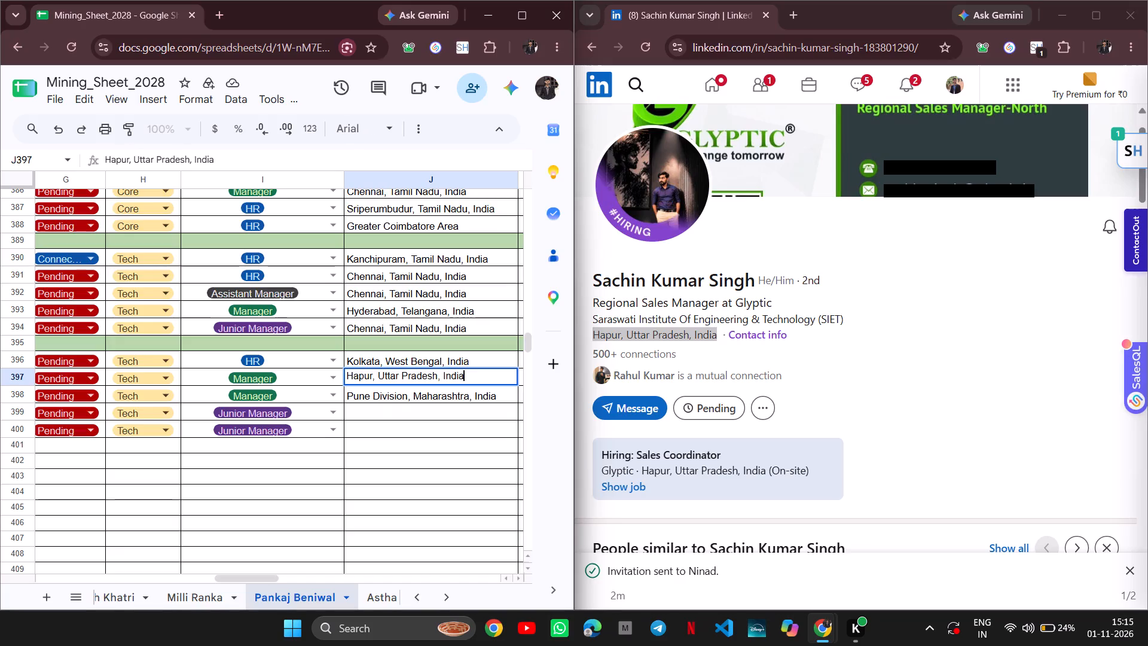
left_click(371, 415)
Fill the Manager role tag from cell I398 down through cell I400.
scroll(371, 415, "right", 1)
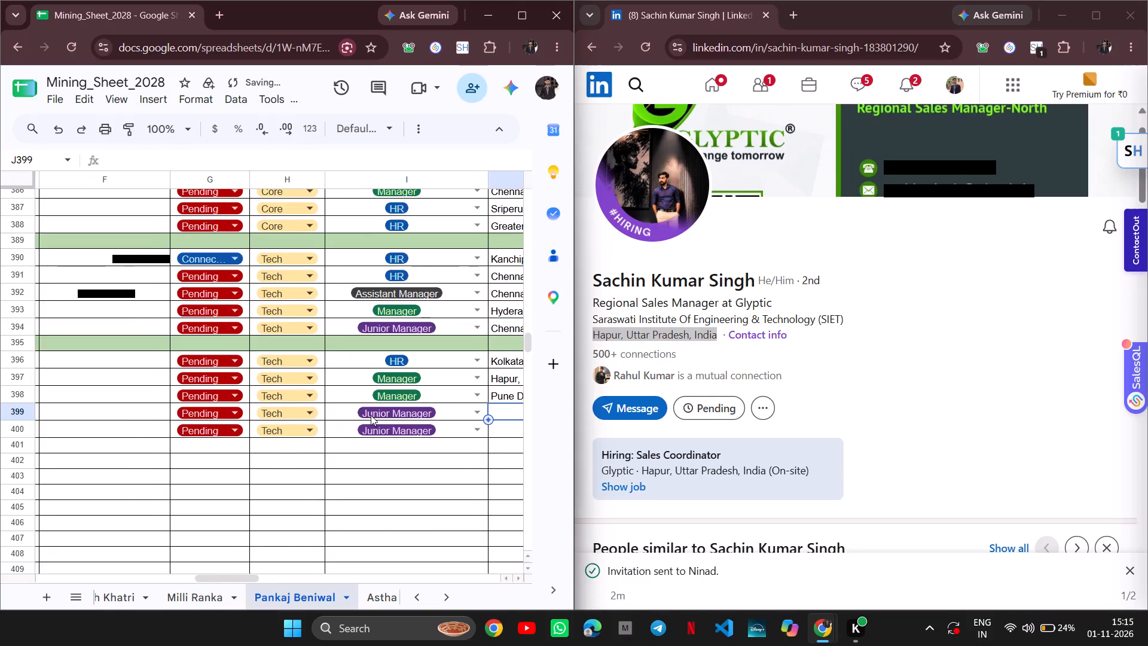
scroll(371, 415, "right", 1)
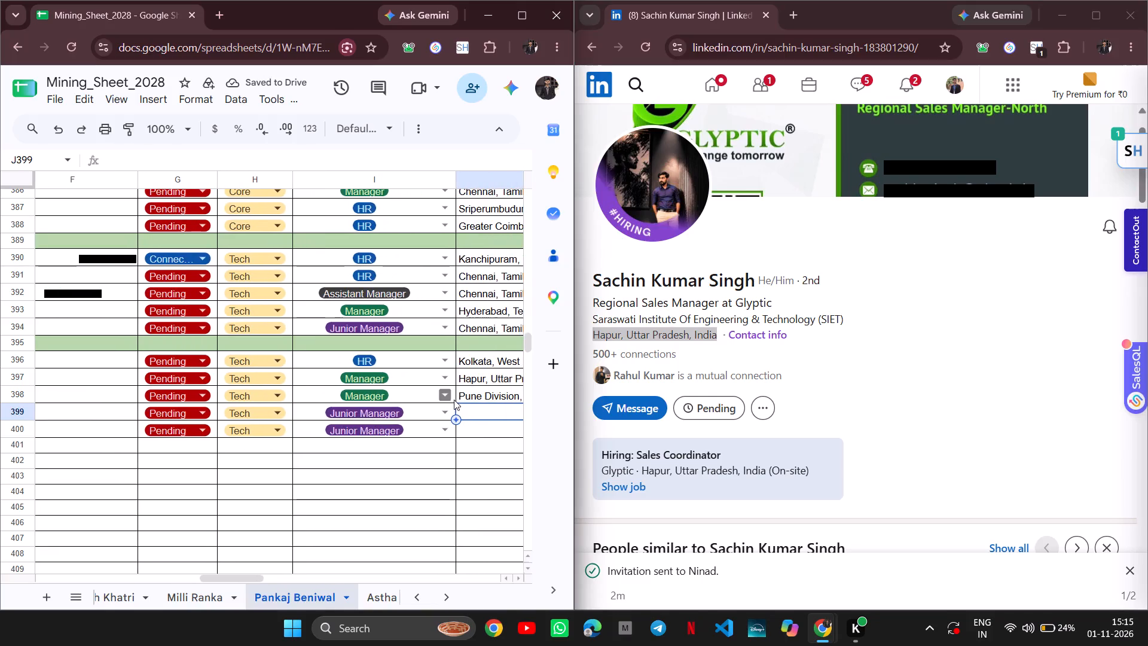
left_click(454, 400)
left_click_drag(454, 403, 456, 437)
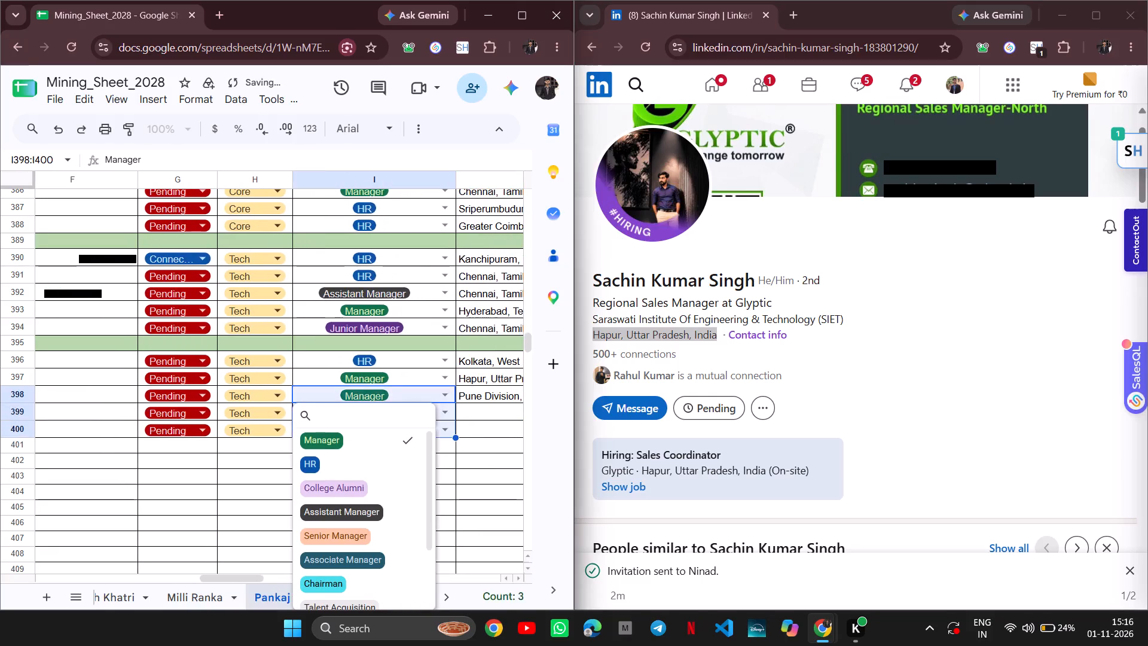
left_click(472, 454)
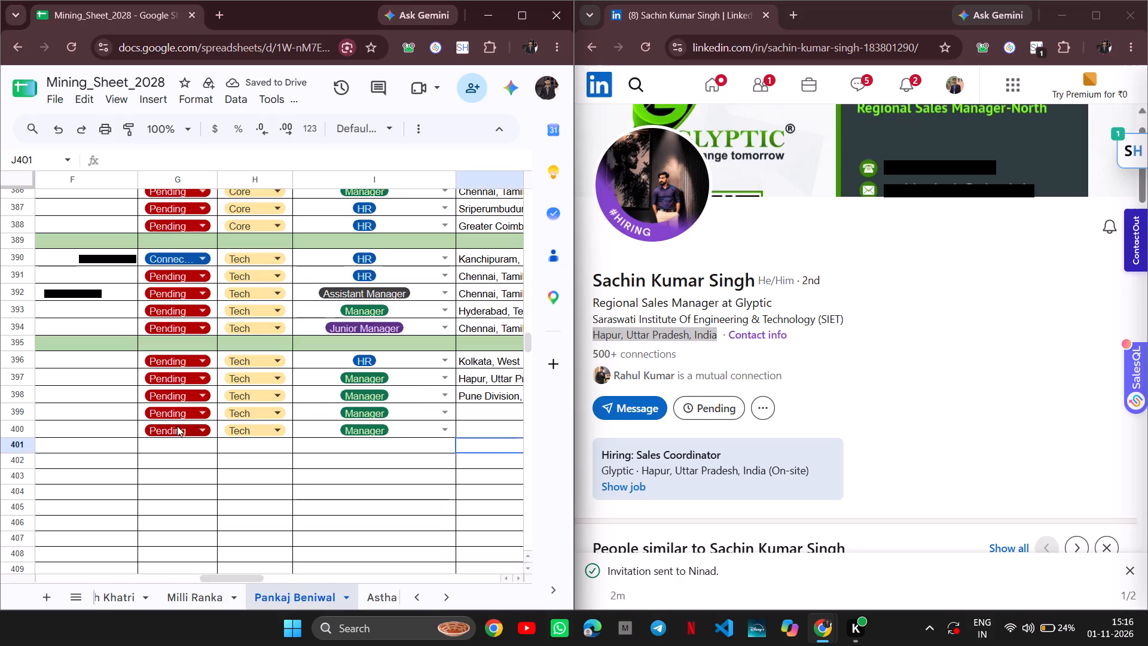
Select cell C399, the empty name cell below the last recorded Sales Manager.
scroll(177, 426, "right", 9)
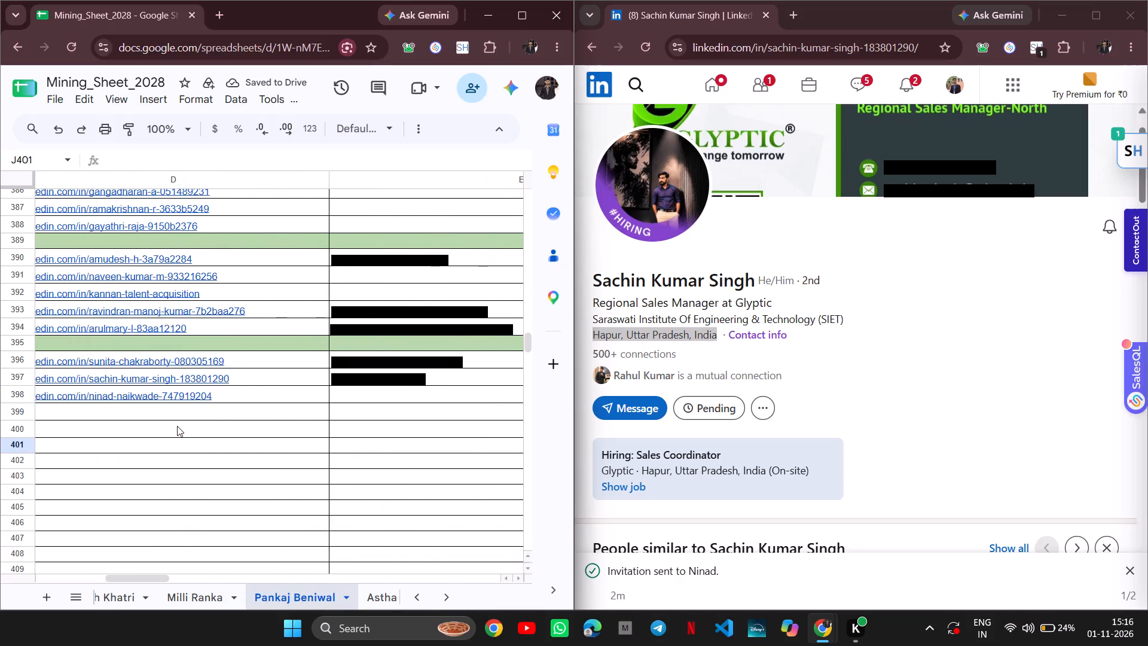
scroll(177, 426, "right", 1)
left_click(193, 410)
scroll(193, 410, "right", 4)
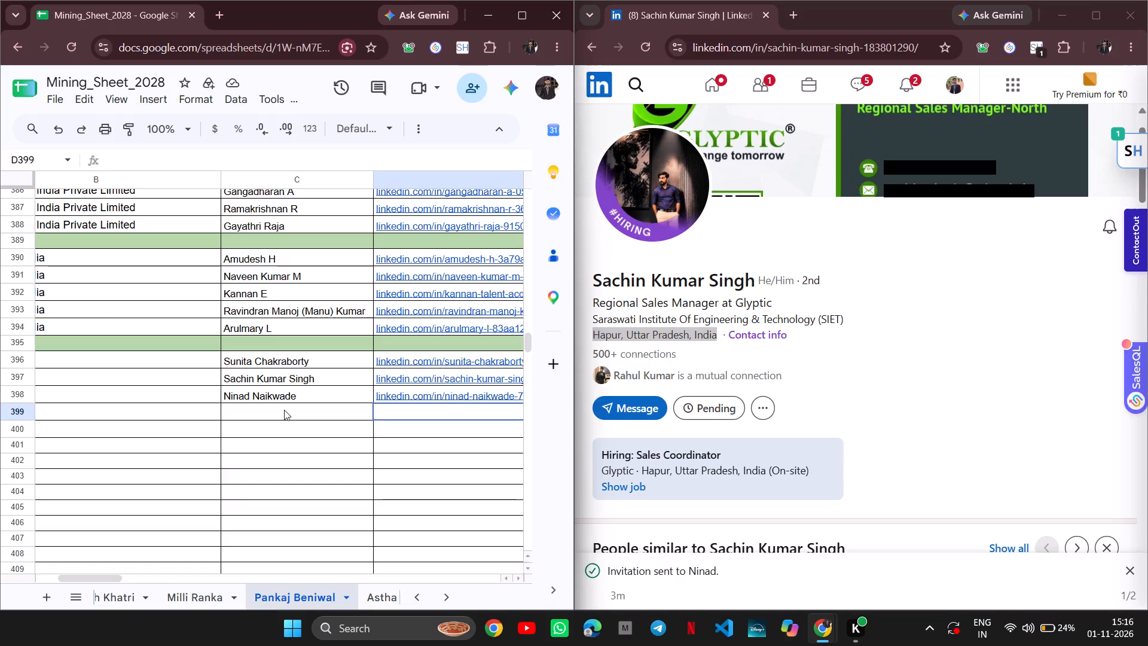
left_click(284, 410)
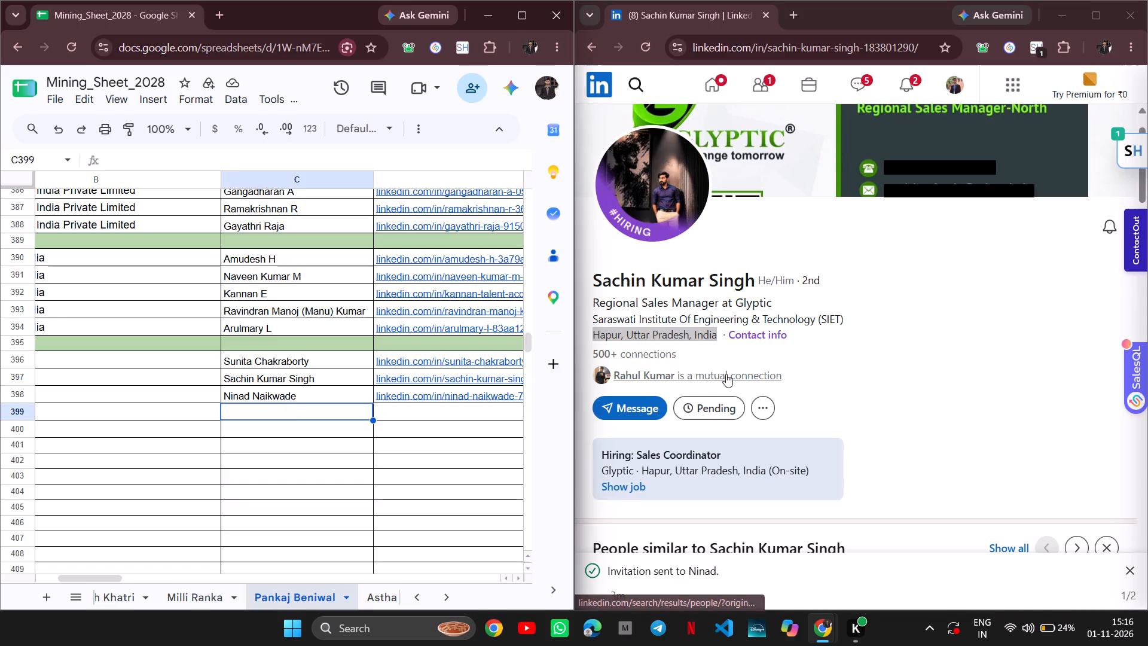
Return to Glyptic's manager people results and open the profile of the next unrecorded Sales Manager.
left_click(587, 47)
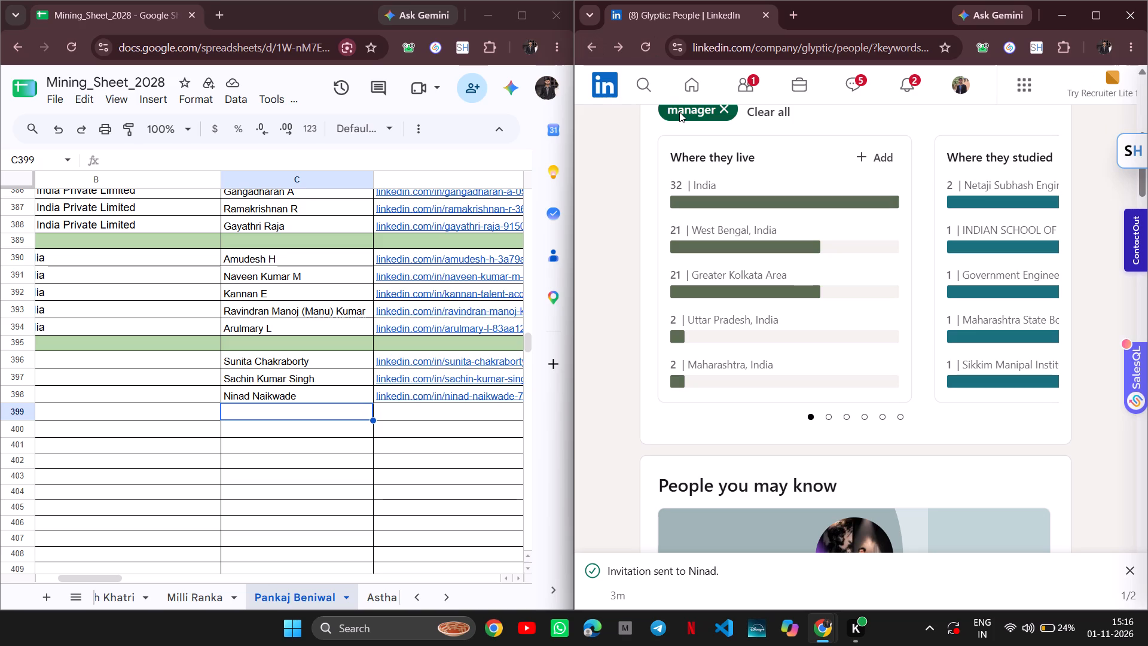
scroll(690, 196, "down", 5)
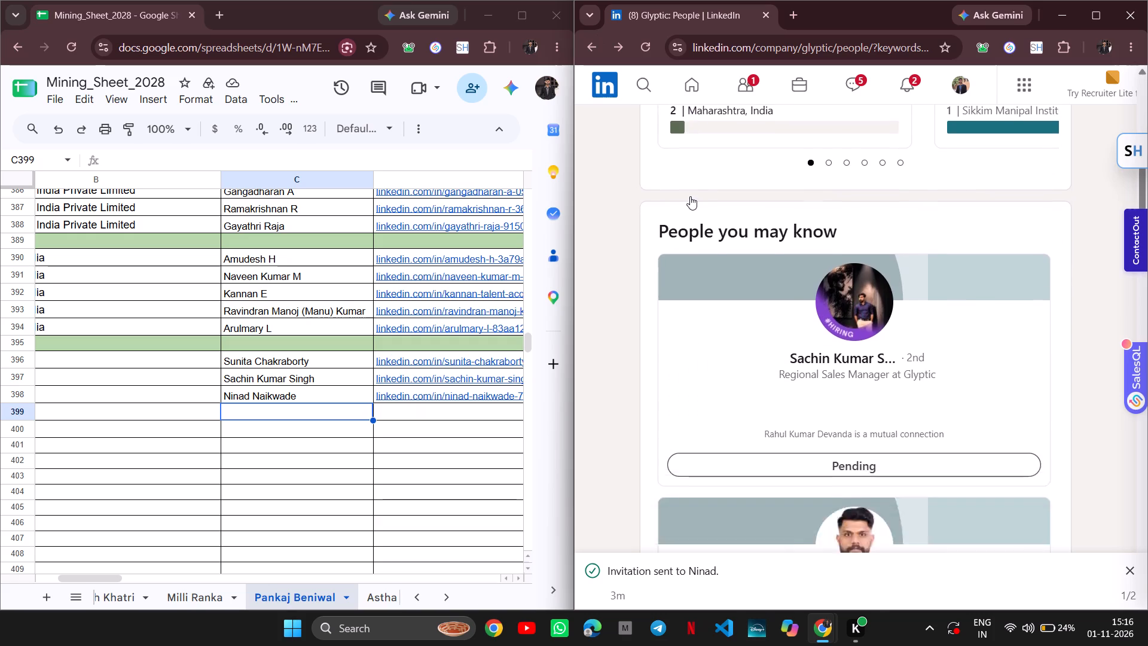
scroll(690, 196, "down", 1)
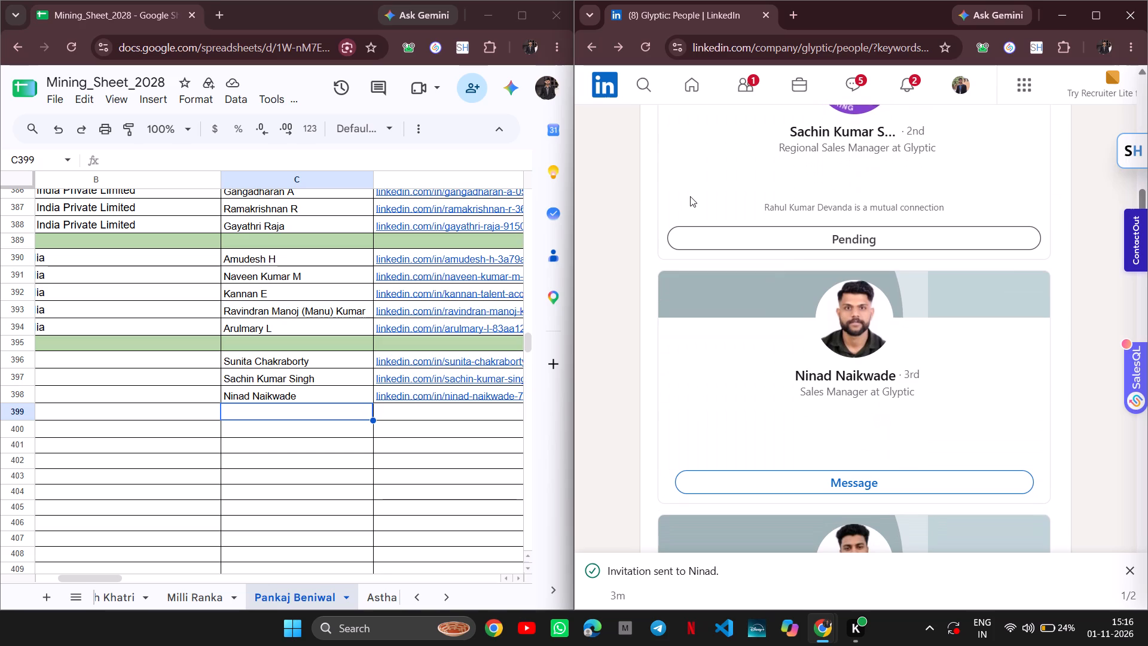
scroll(692, 172, "down", 3)
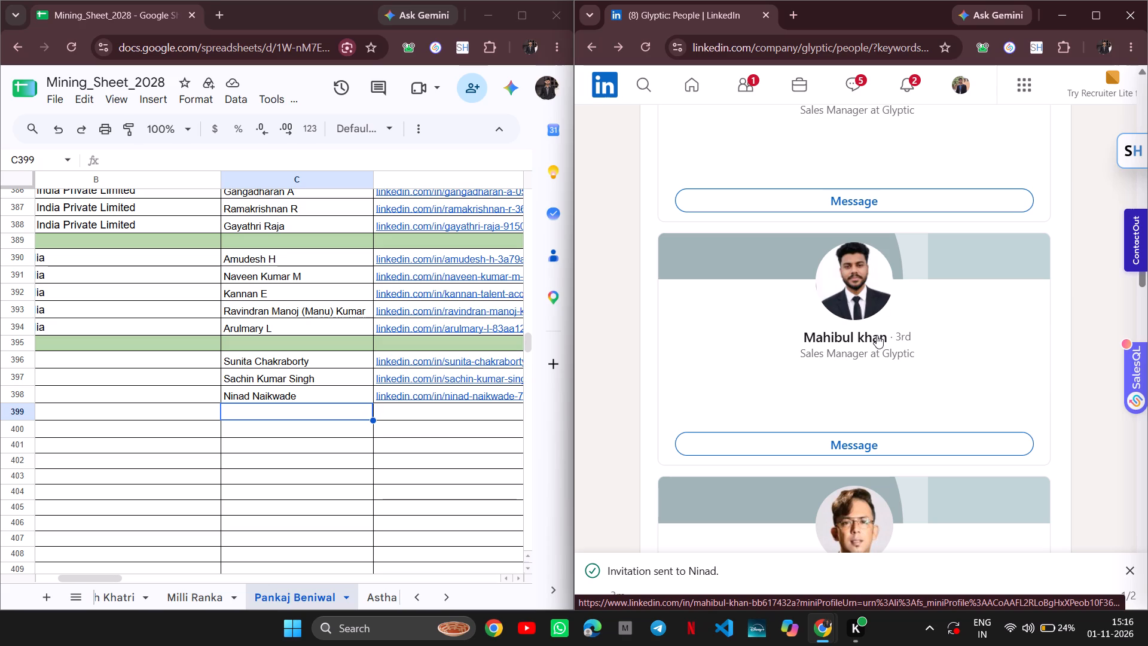
left_click(877, 335)
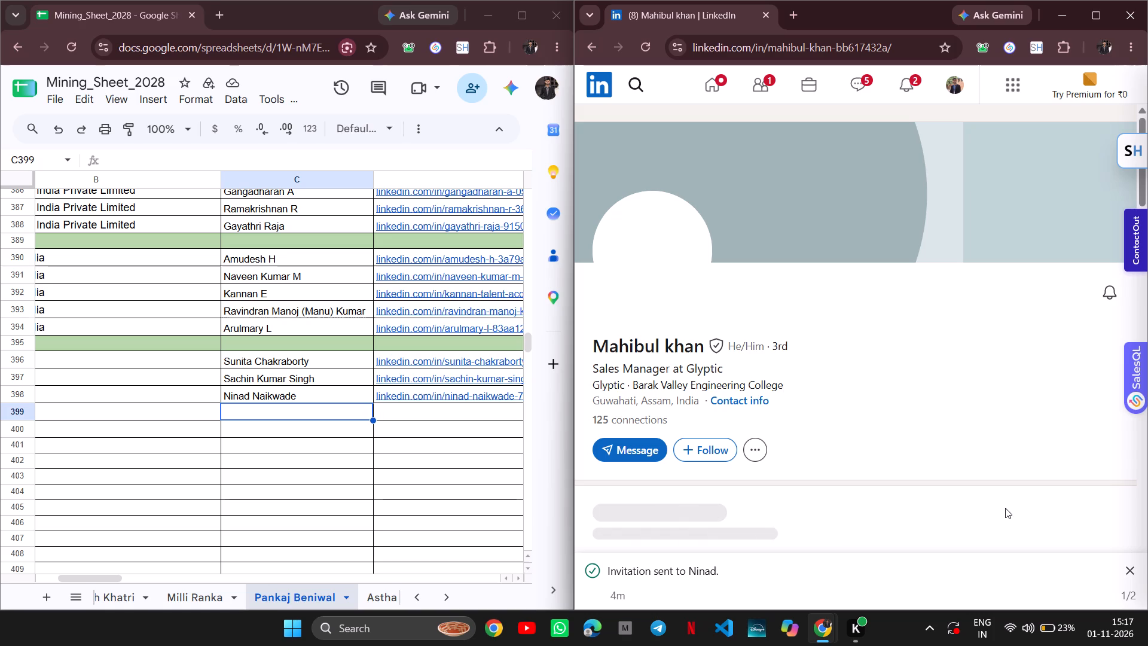
Connect the computer to the realme C65 5G Wi-Fi network, keeping automatic connection enabled.
left_click(1031, 633)
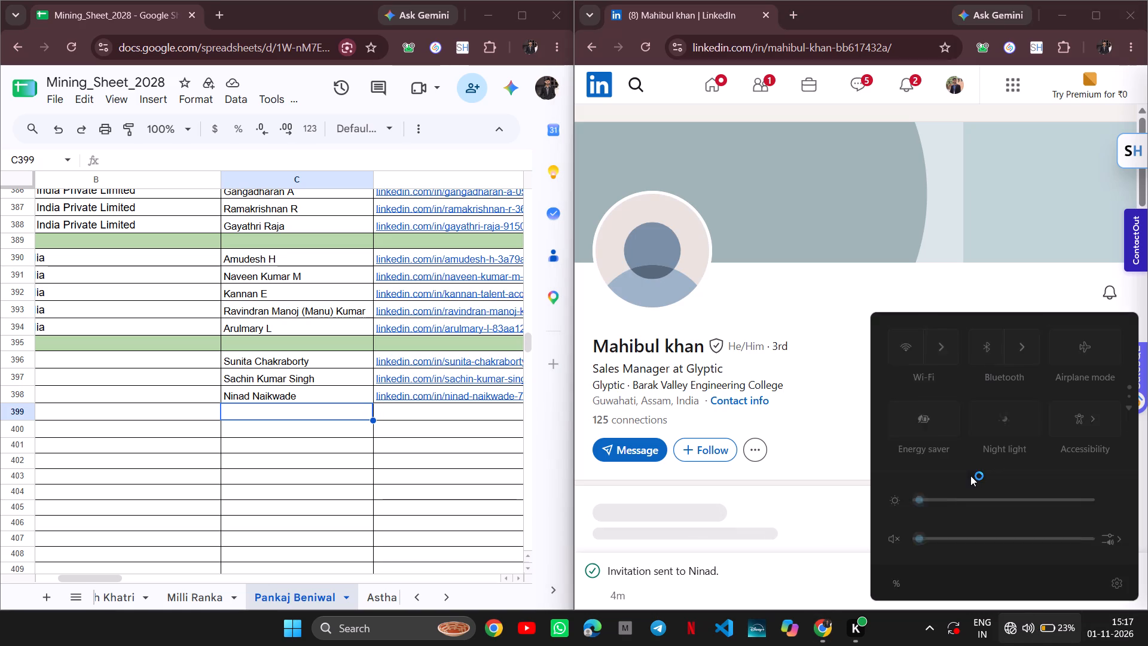
left_click(944, 360)
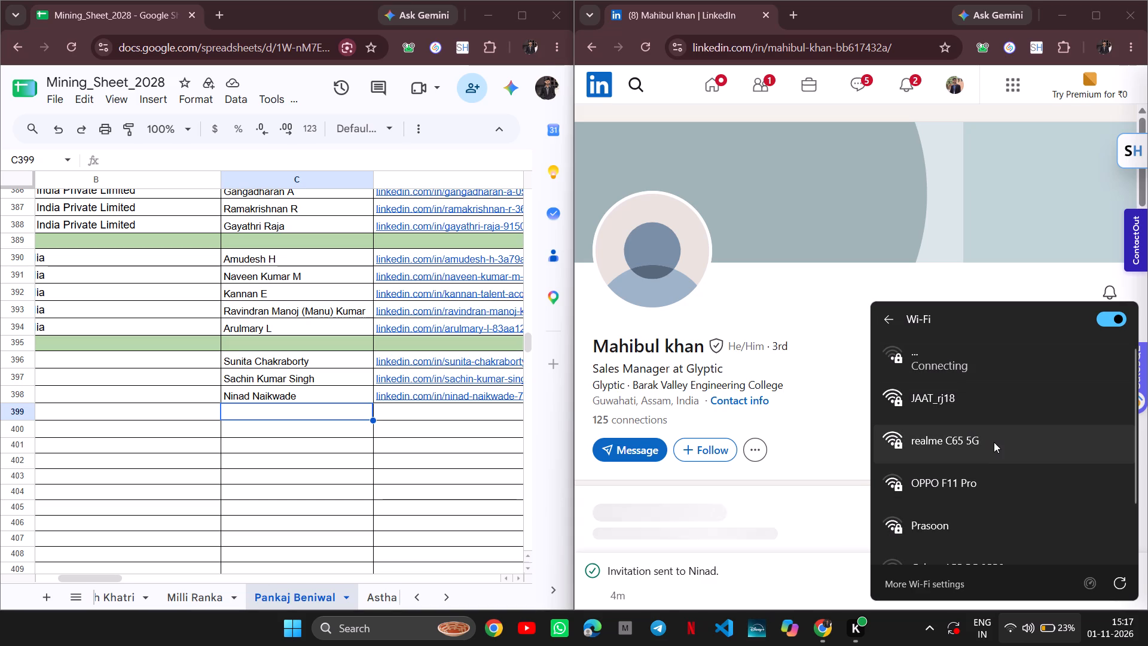
left_click(994, 442)
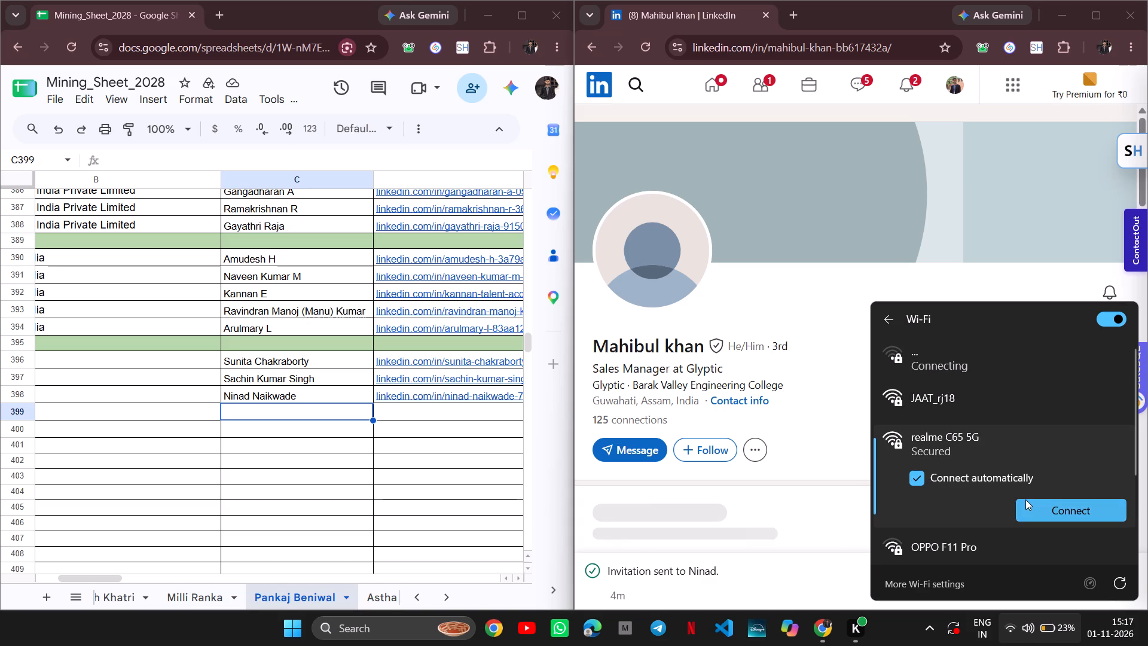
left_click(1025, 499)
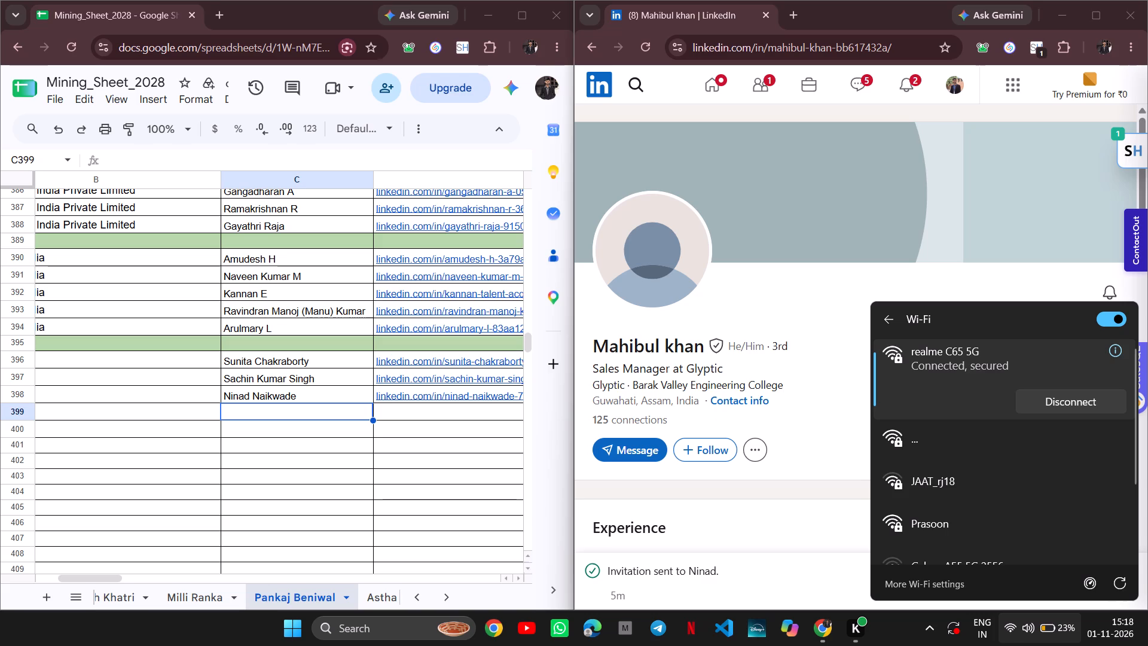
Send the Glyptic Sales Manager whose profile is open a connection invitation without a note.
left_click(747, 452)
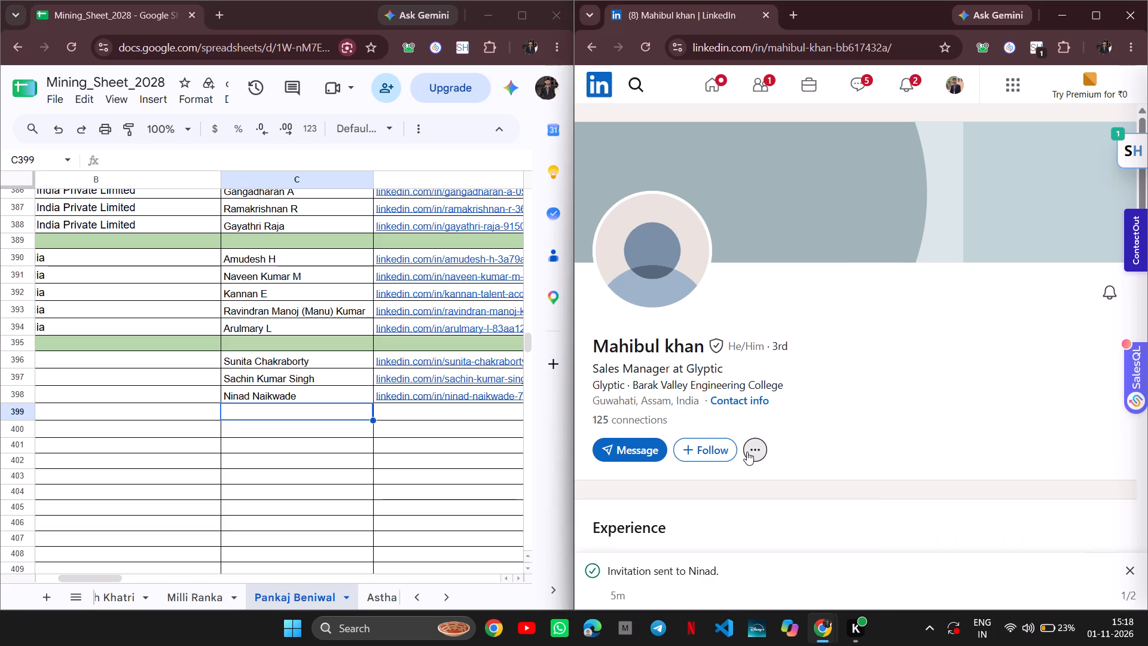
left_click(833, 302)
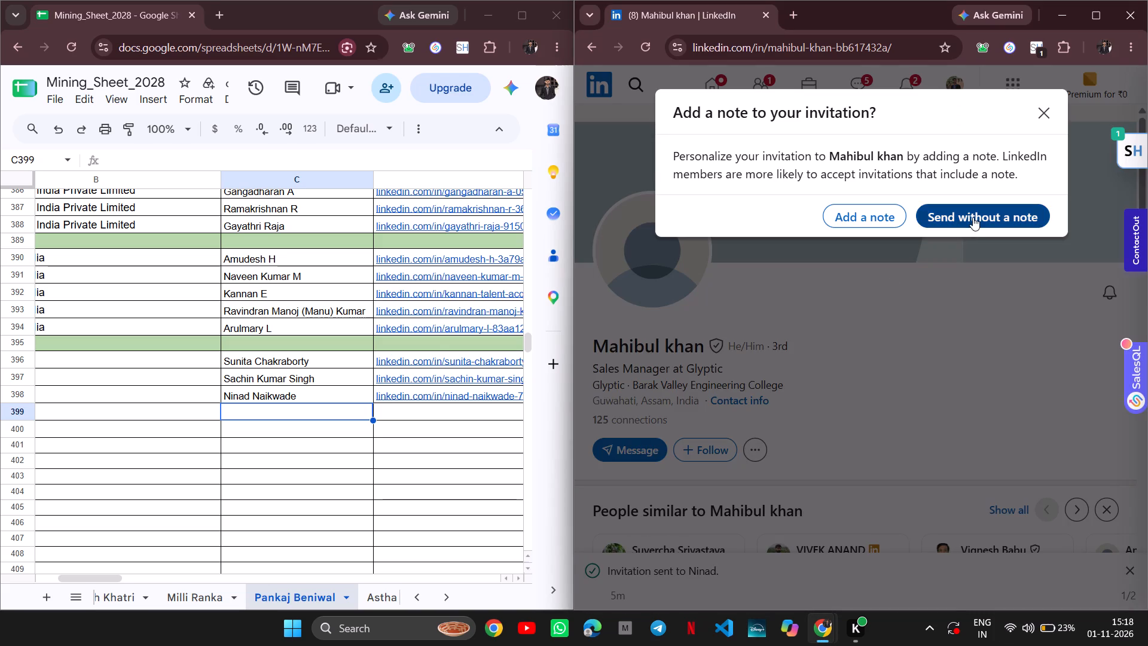
left_click(973, 217)
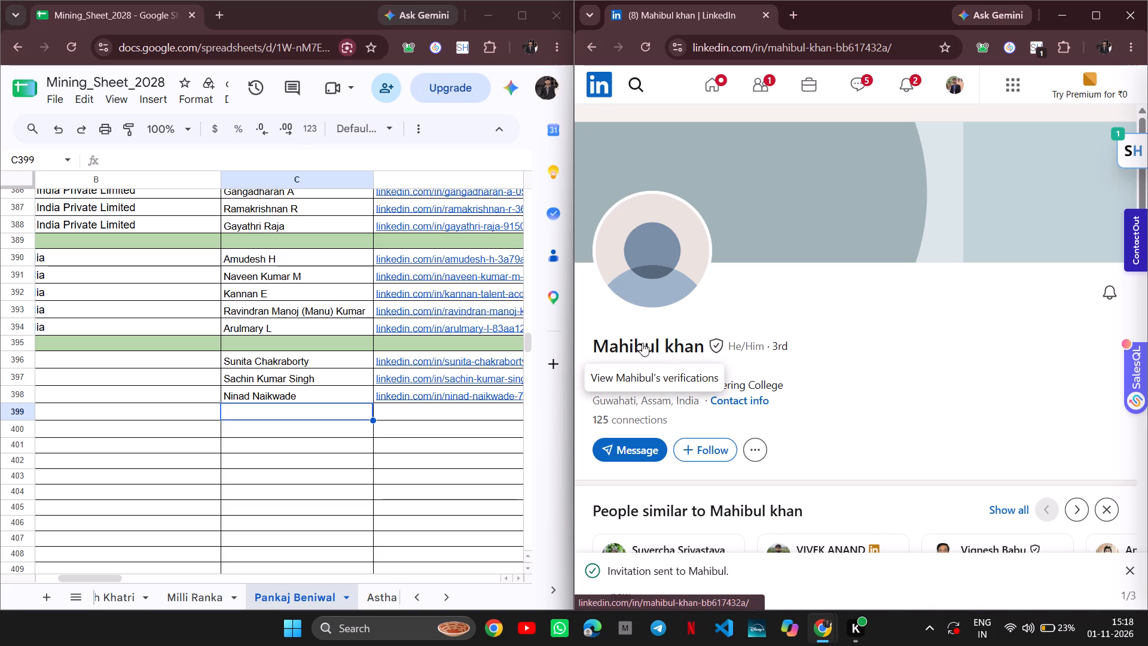
double_click(329, 410)
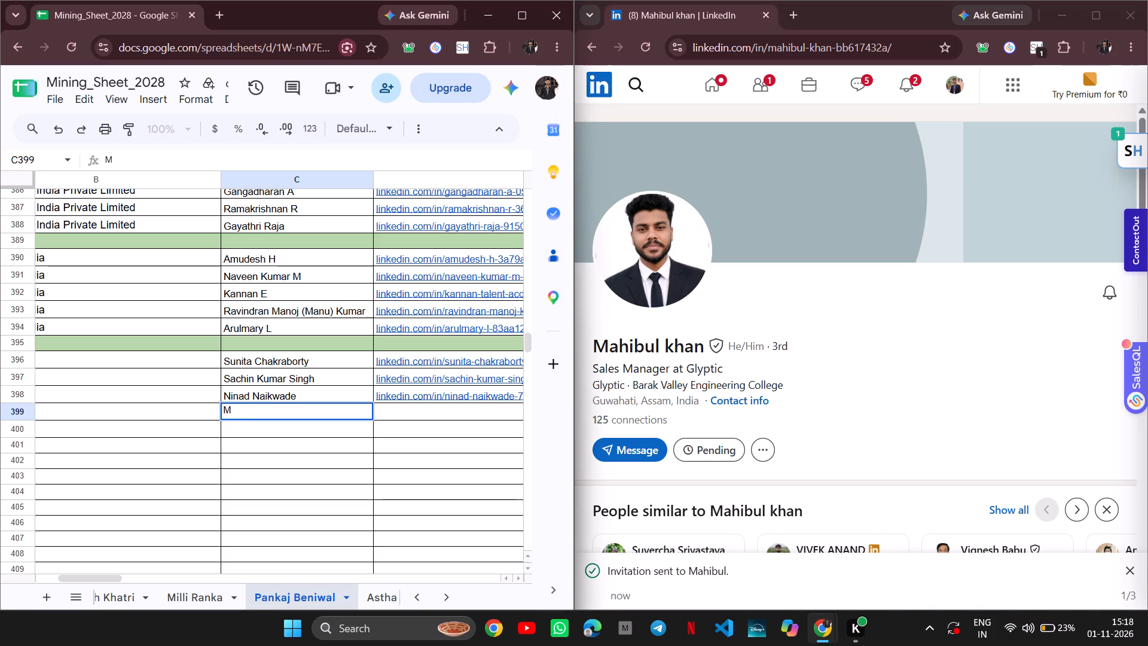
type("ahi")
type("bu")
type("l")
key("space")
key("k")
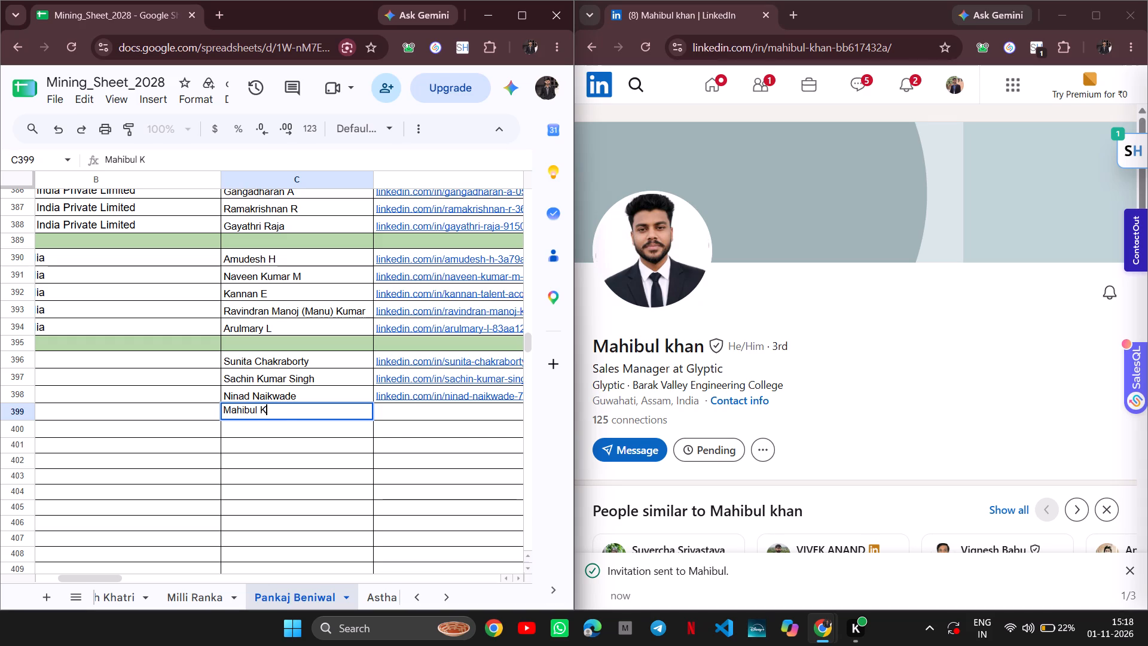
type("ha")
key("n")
left_click(414, 412)
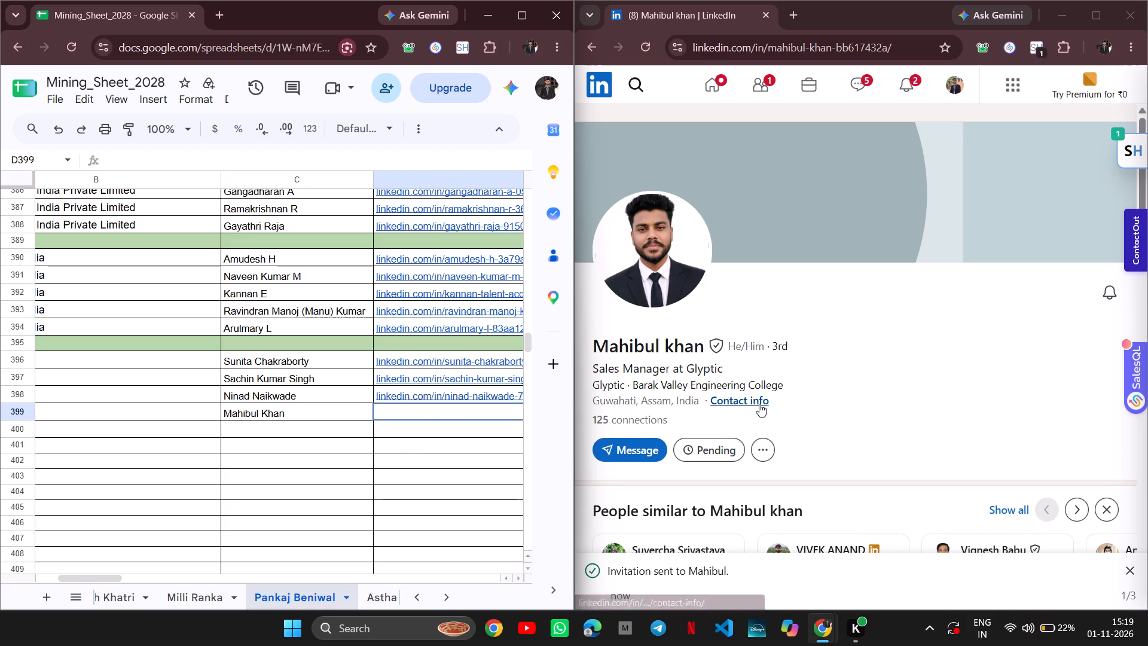
left_click(759, 403)
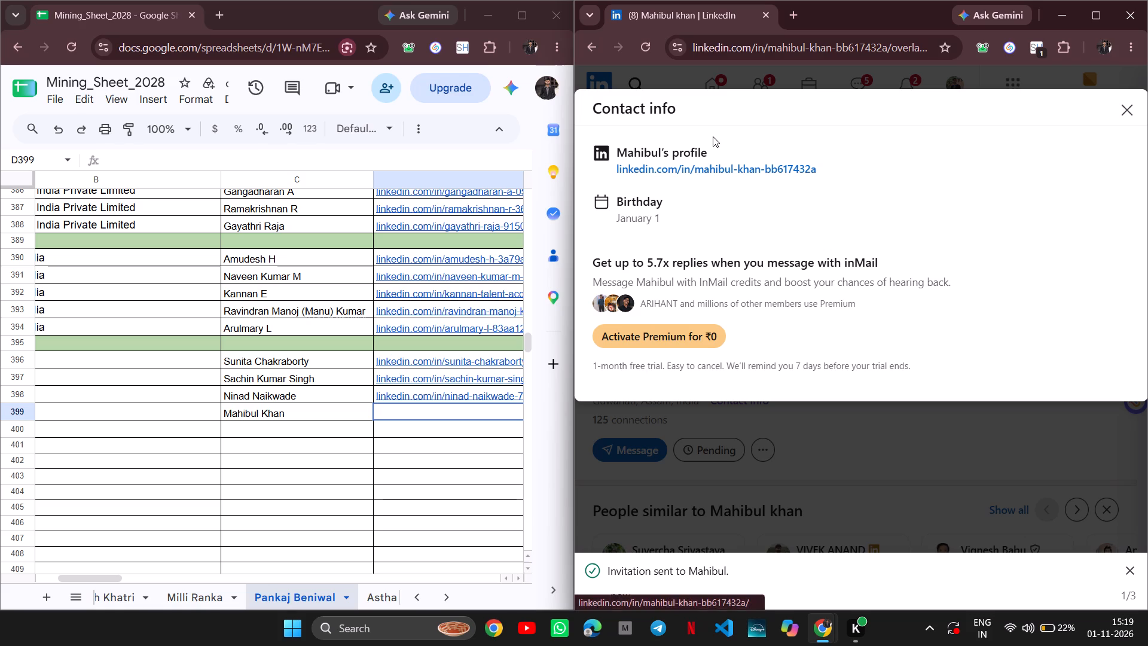
left_click_drag(704, 153, 713, 157)
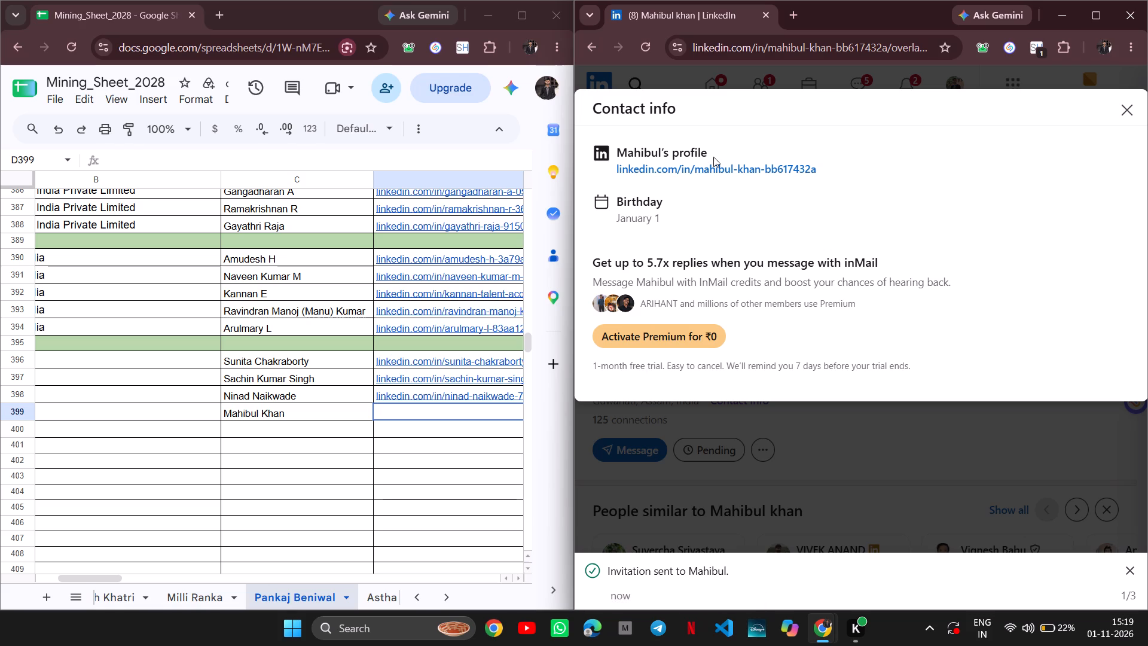
left_click_drag(713, 157, 815, 170)
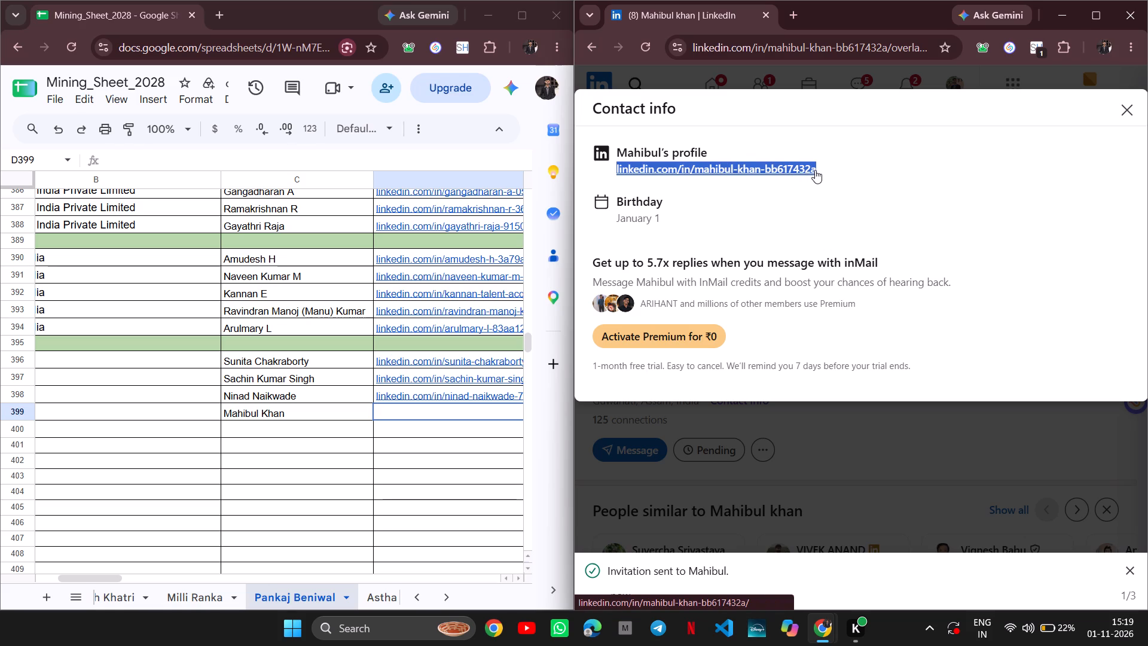
key("ctrl+c")
double_click(454, 409)
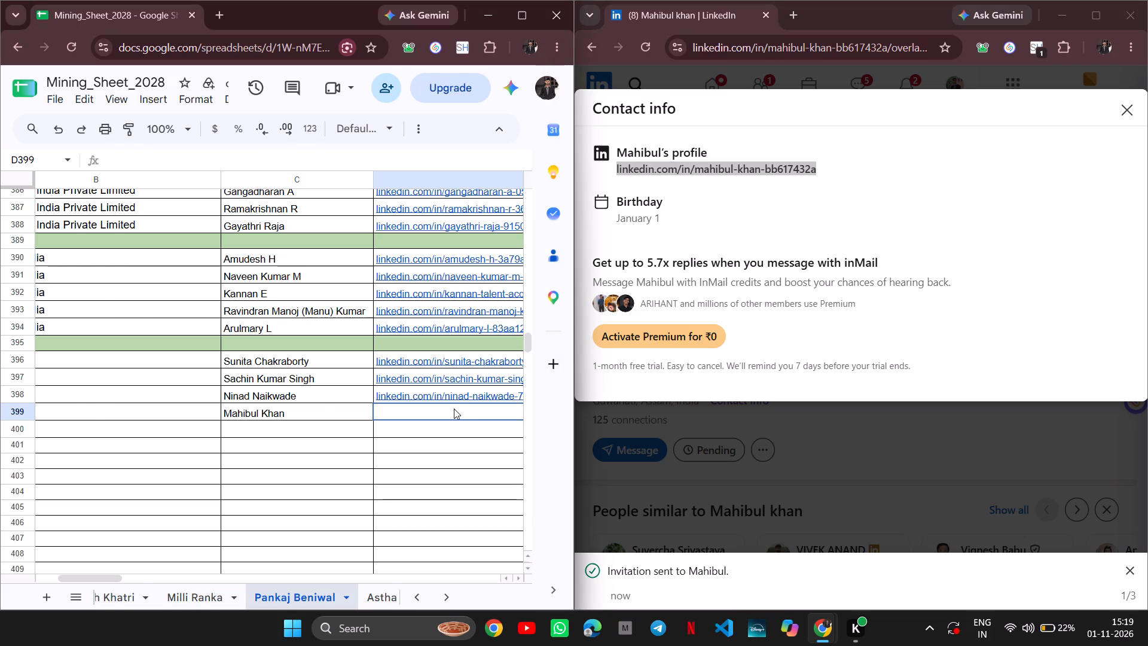
key("ctrl+v")
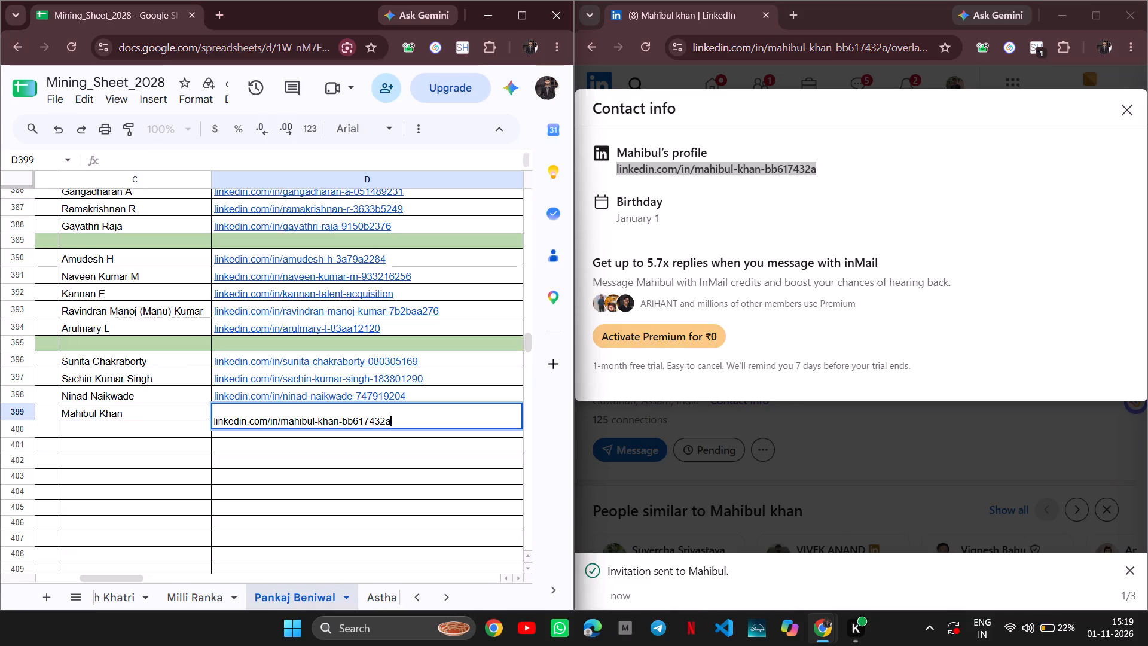
left_click(422, 413)
key("BackSpace")
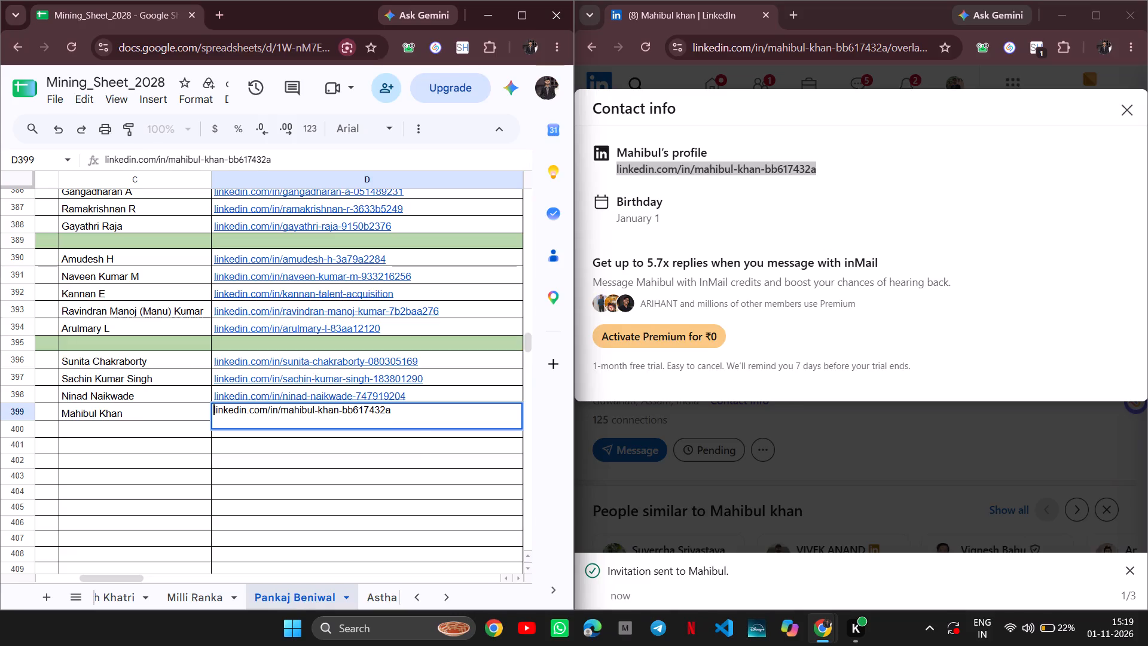
left_click(414, 453)
scroll(335, 466, "left", 3)
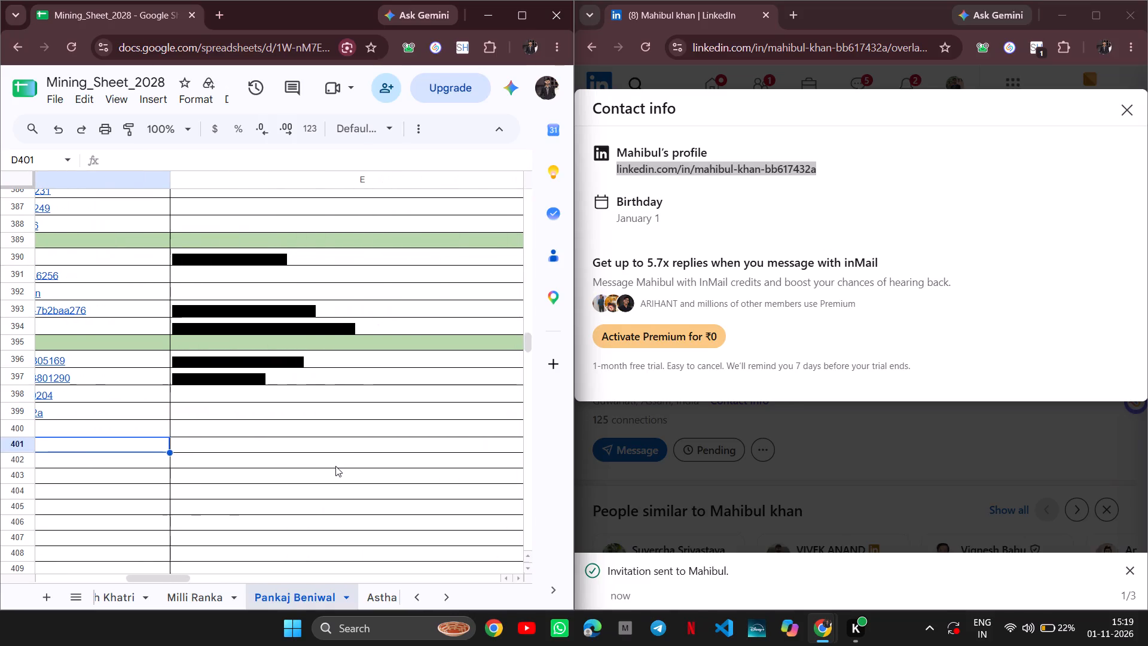
Close the contact info and look up the Sales Manager's contact details with SignalHire for email cell E399.
left_click(334, 412)
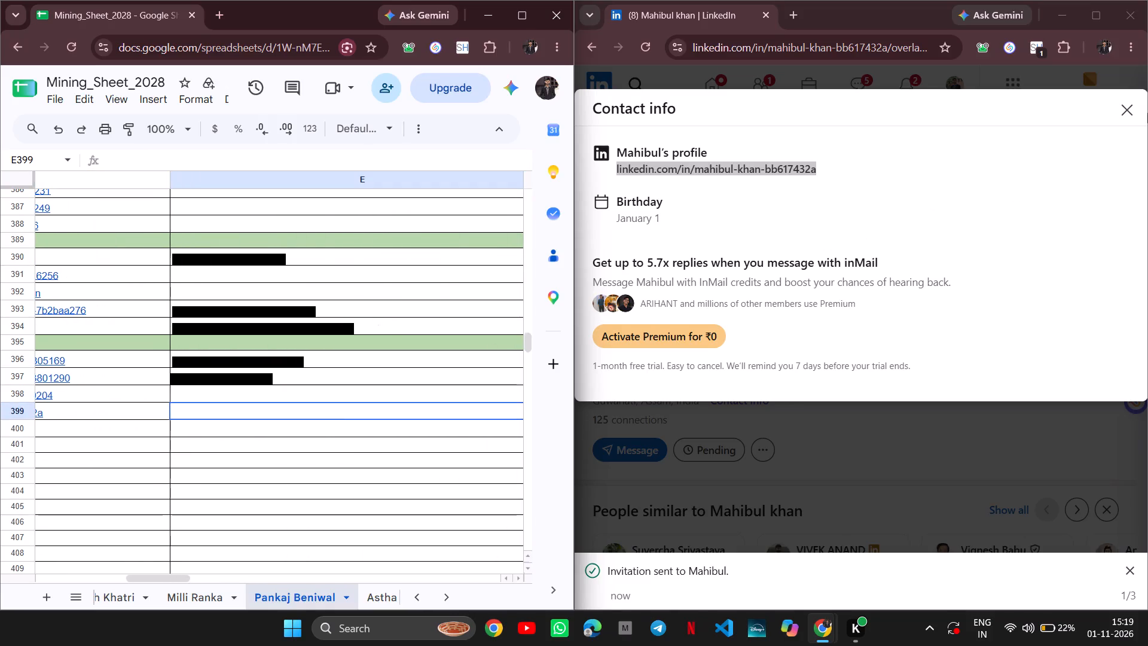
left_click(1125, 103)
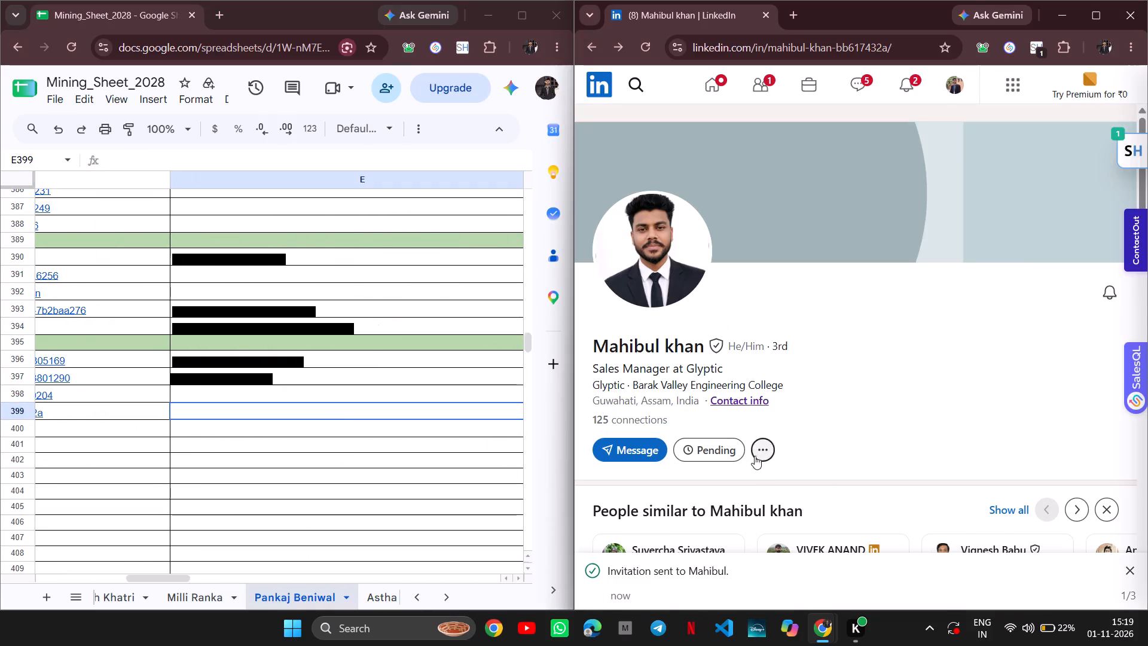
left_click(1119, 151)
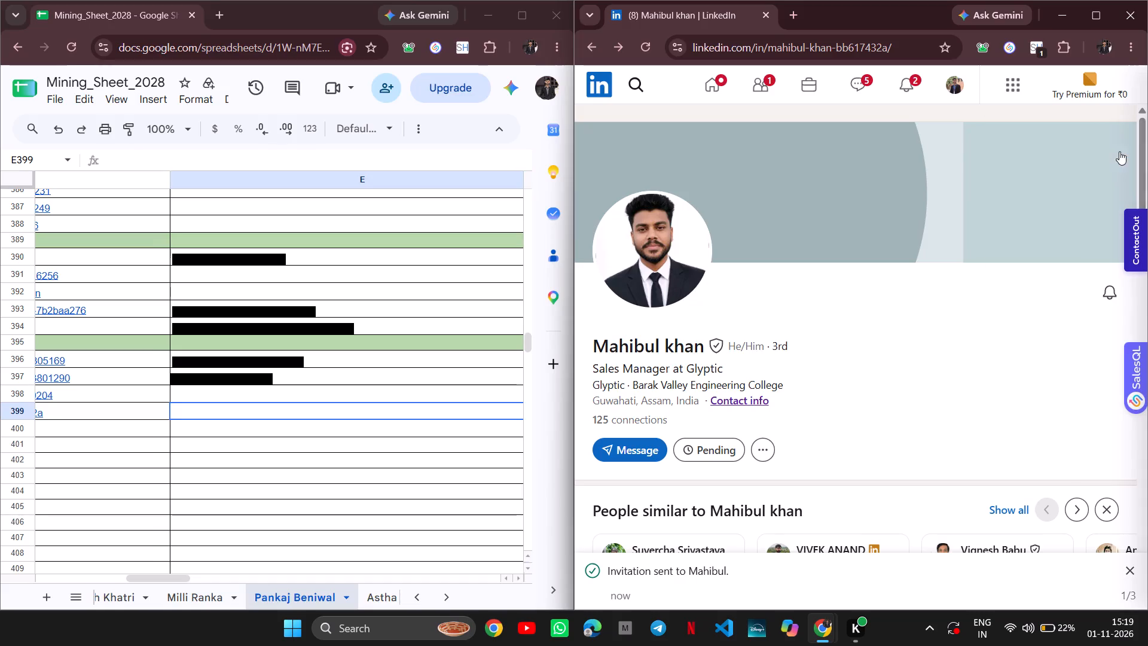
left_click(1048, 260)
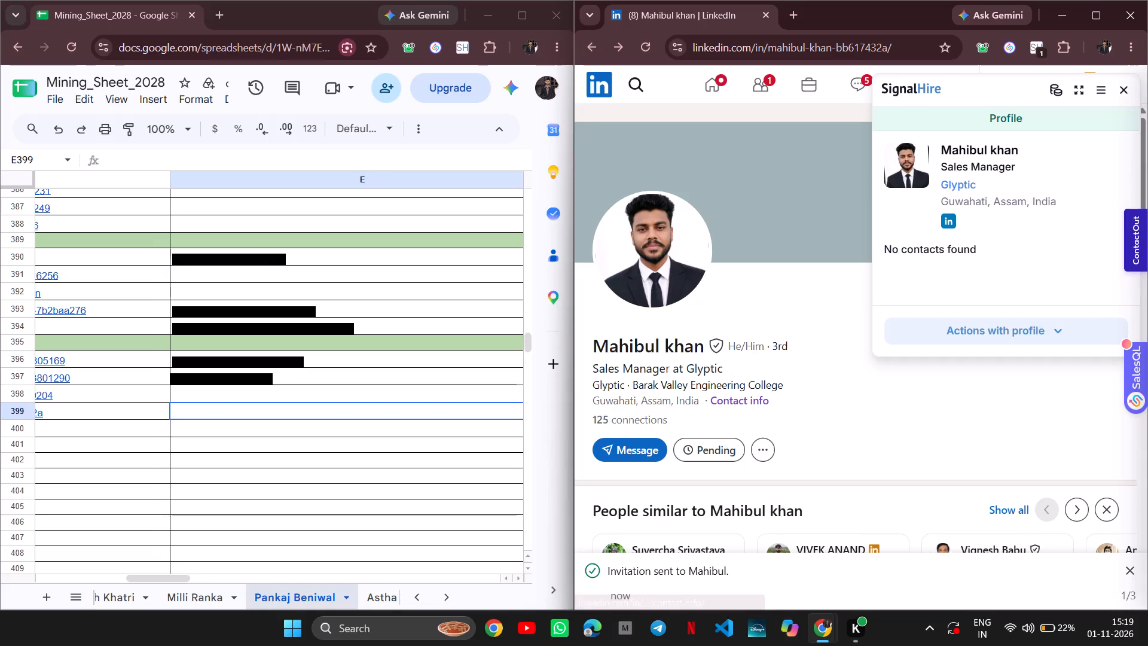
Copy the location "Guwahati, Assam, India" from the Sales Manager's LinkedIn profile into cell J399.
left_click_drag(697, 401, 582, 399)
key("ctrl+c")
scroll(315, 439, "left", 3)
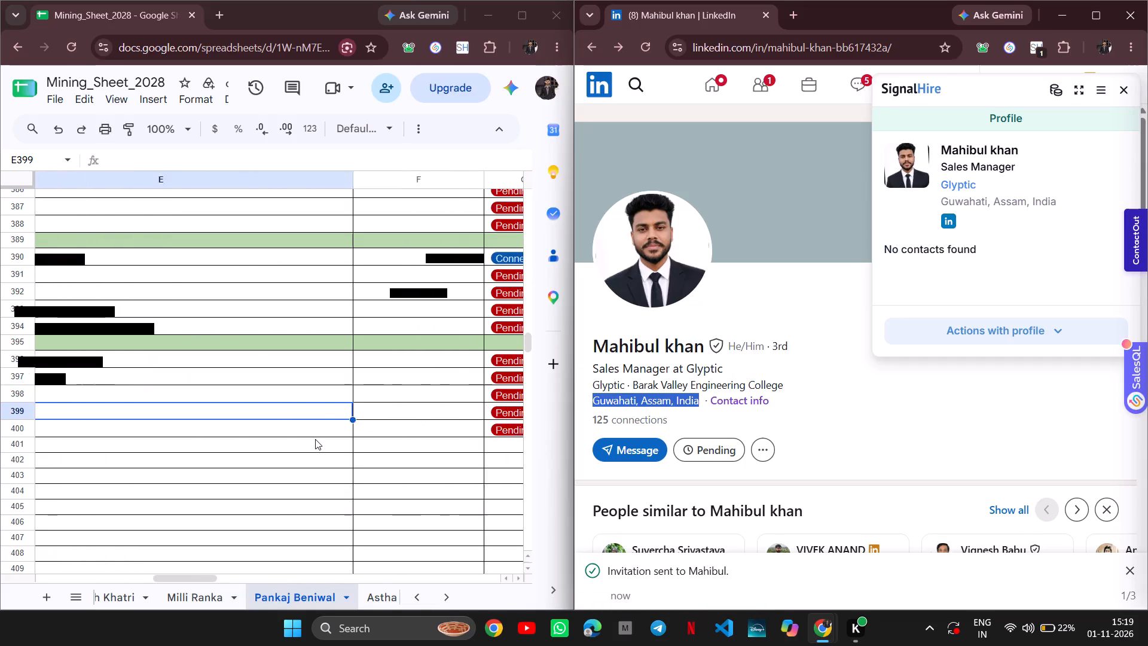
scroll(315, 439, "left", 4)
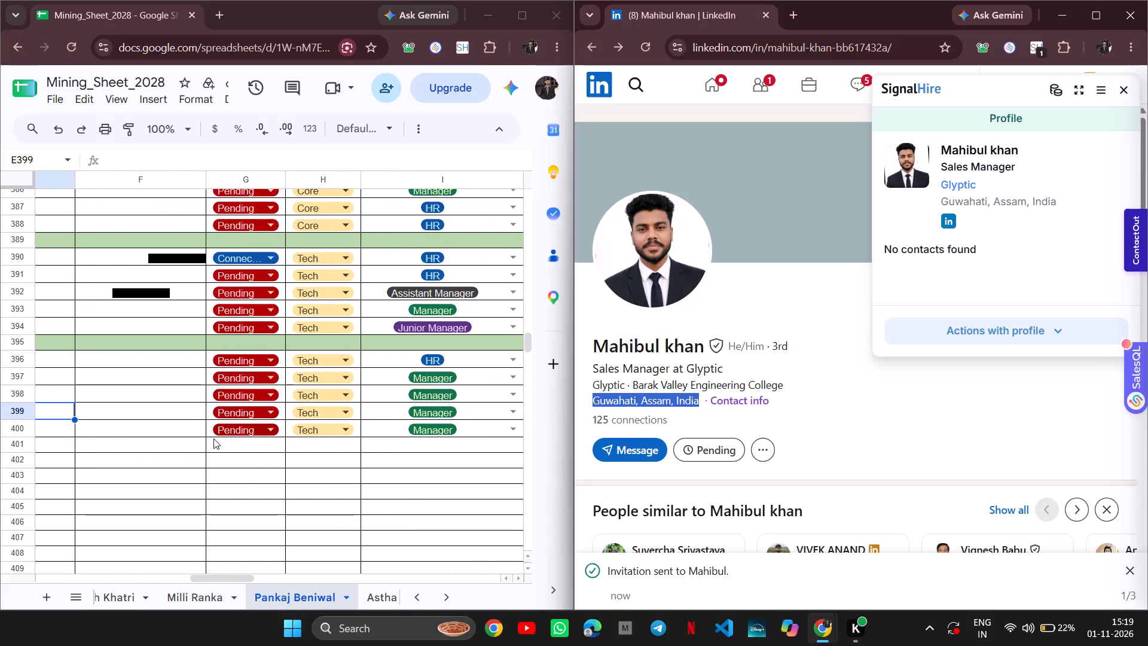
scroll(171, 409, "right", 9)
scroll(171, 409, "left", 2)
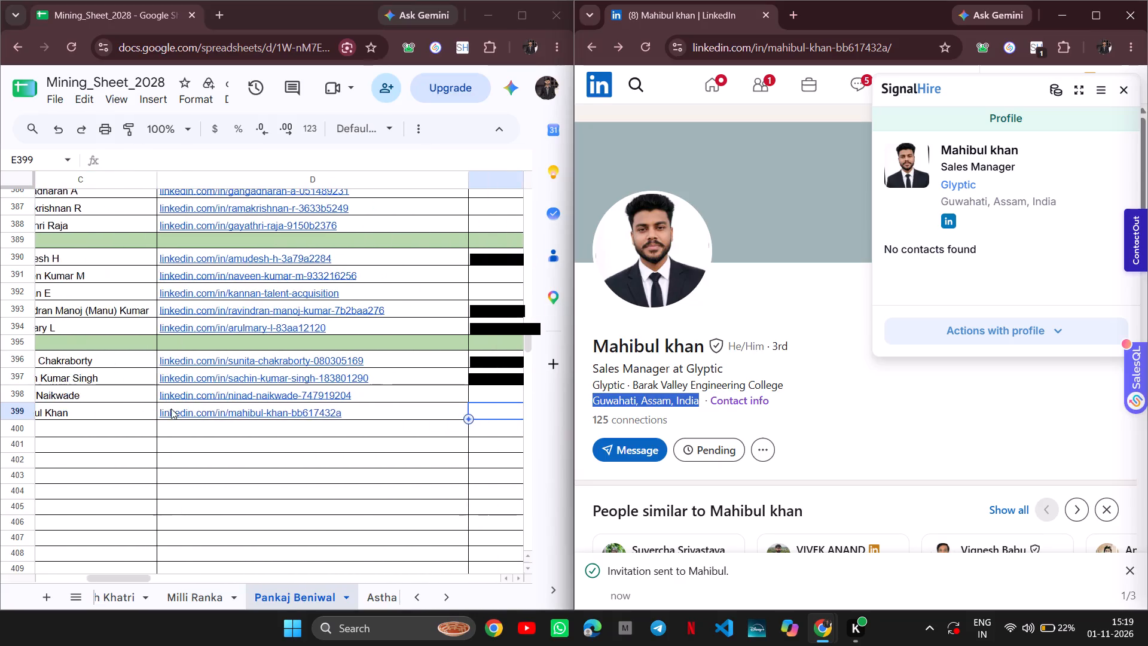
scroll(171, 409, "left", 7)
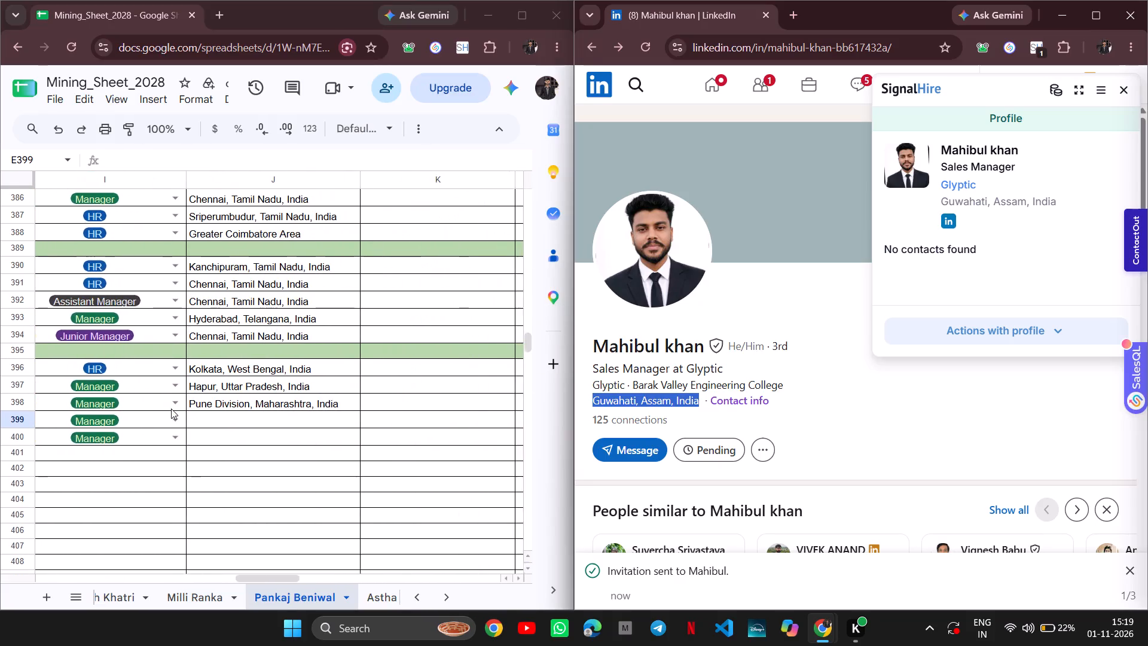
scroll(171, 409, "left", 1)
double_click(215, 416)
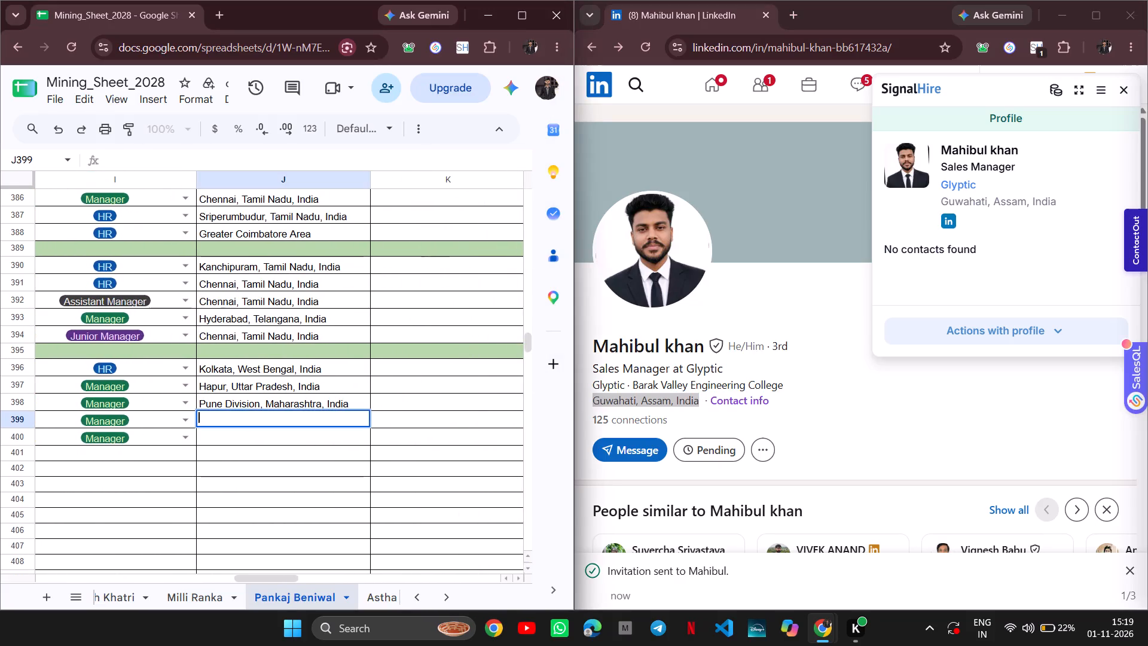
key("ctrl+v")
left_click(205, 432)
Close SignalHire and return to Glyptic's manager people results to find the next unrecorded manager for row 400.
scroll(205, 432, "right", 16)
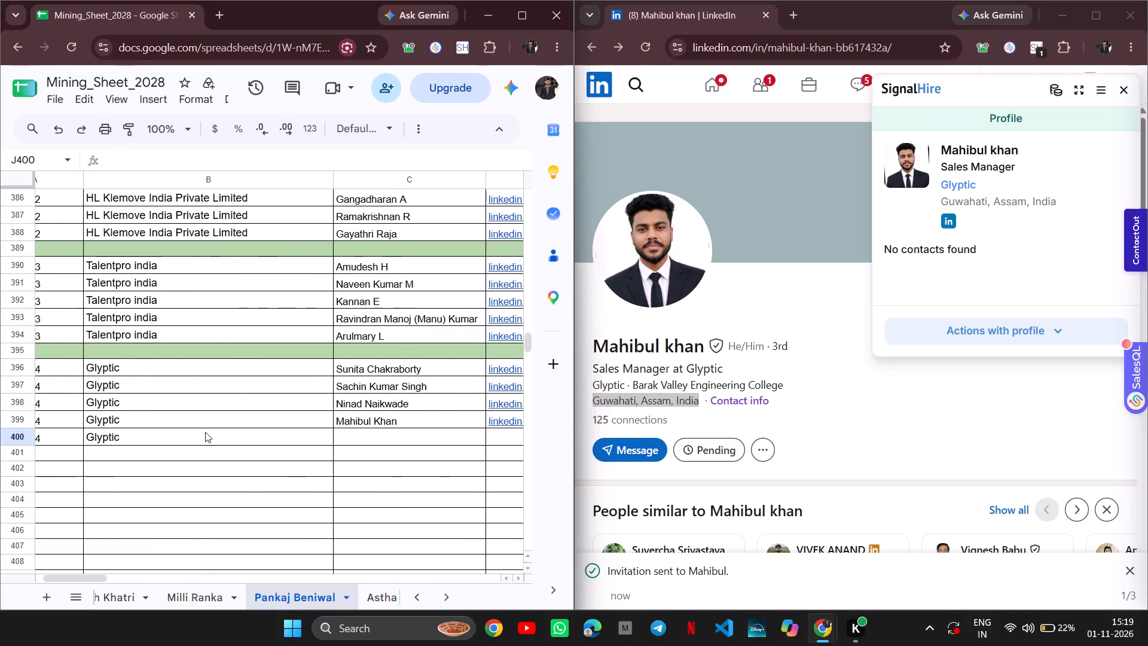
scroll(205, 432, "right", 1)
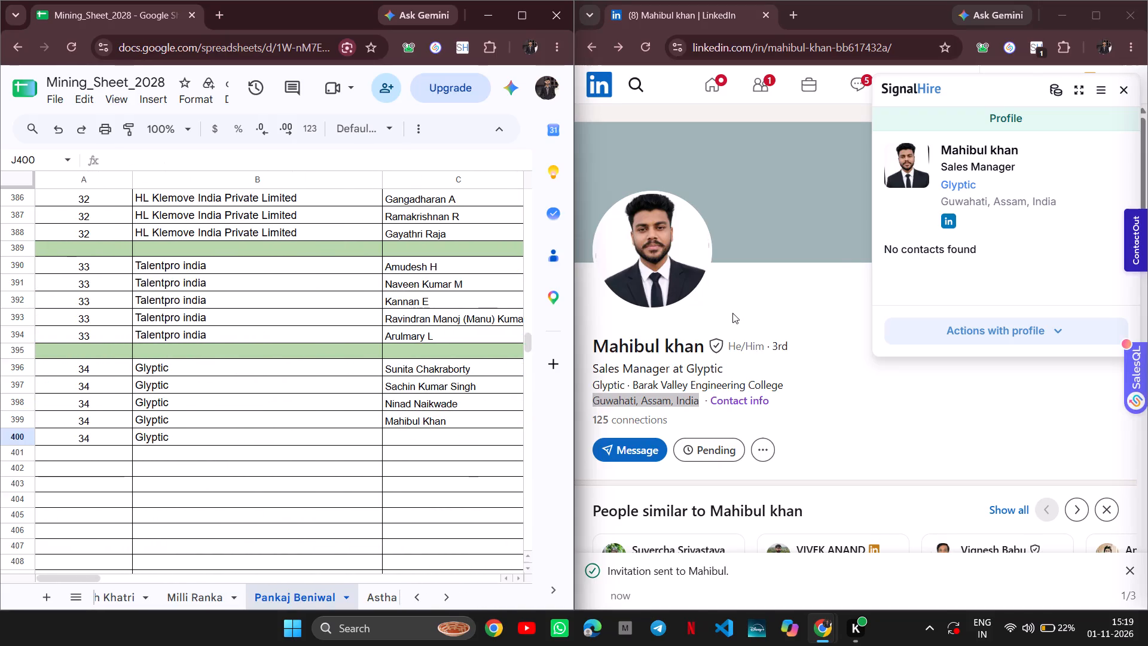
left_click(1119, 85)
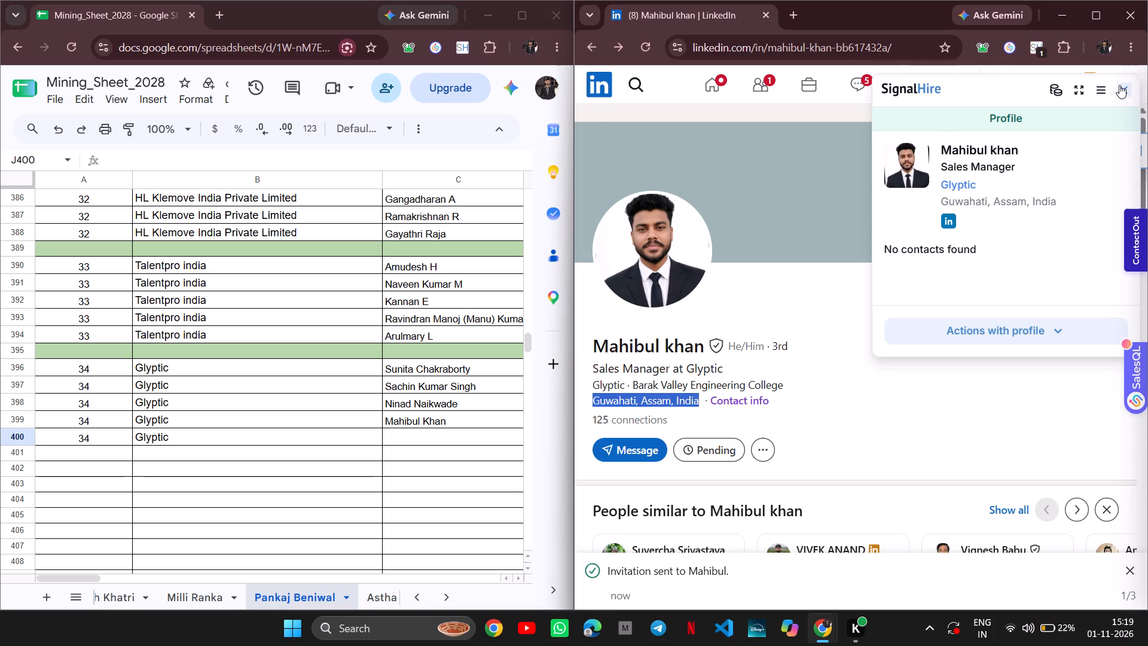
left_click(598, 54)
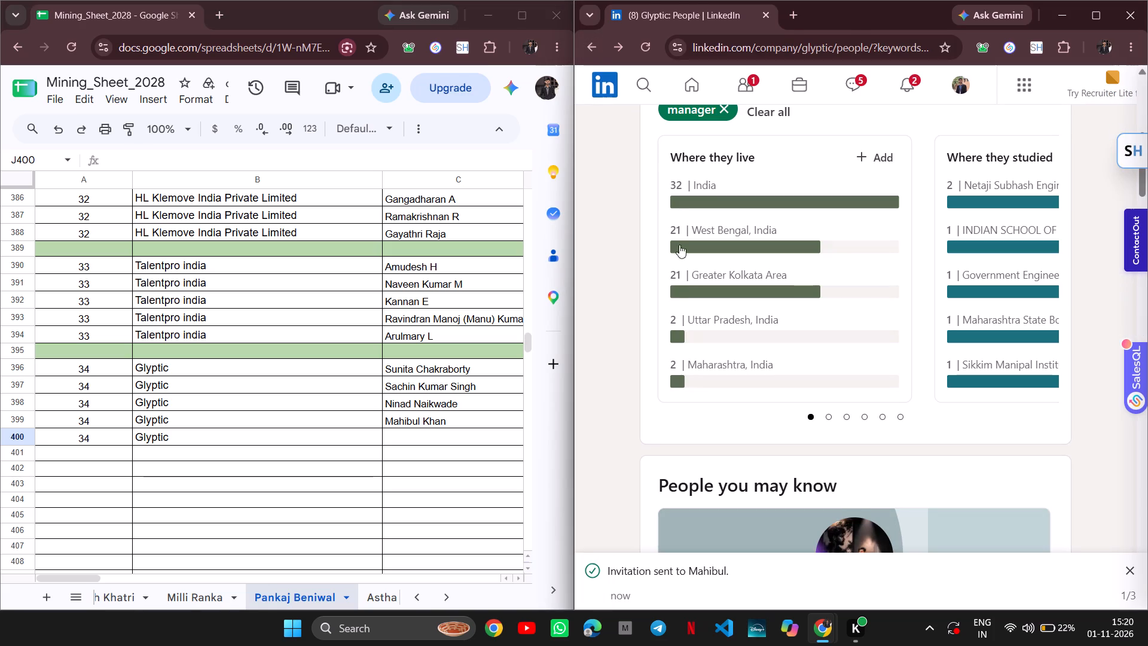
scroll(684, 329, "down", 5)
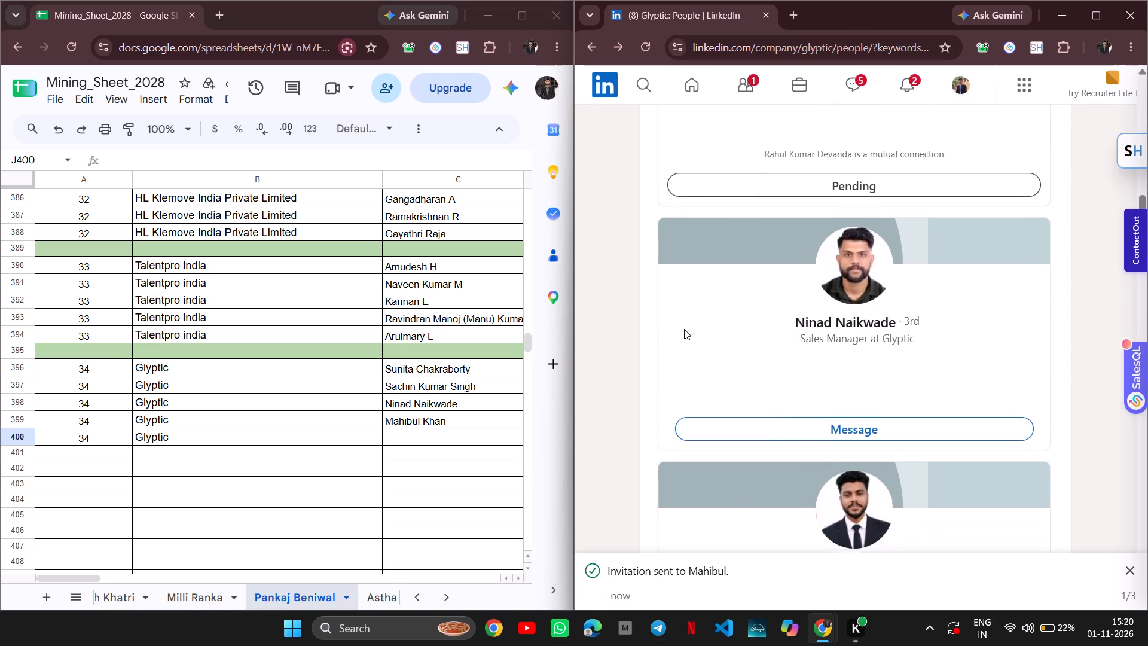